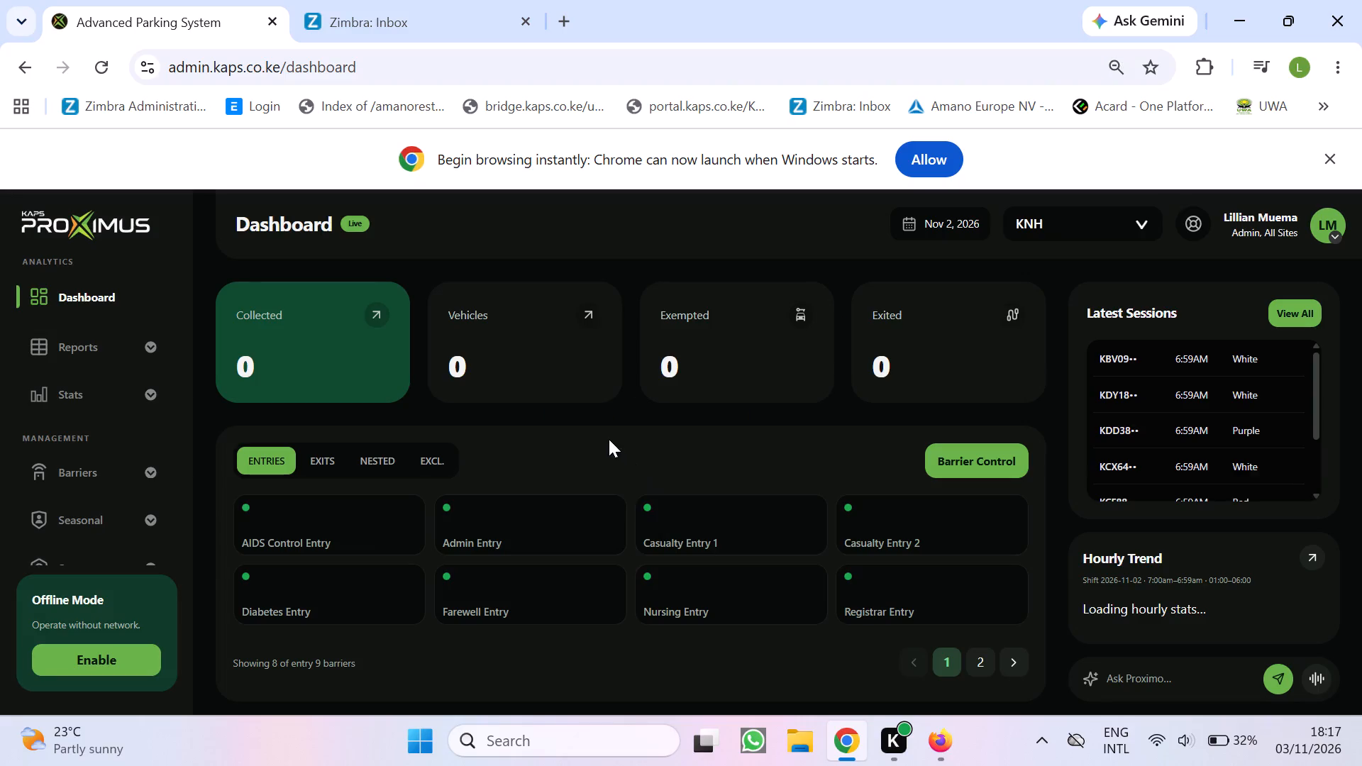
# Switch to Elevated Access and open the Admins page with the site administrators list.
pyautogui.click(1331, 236)
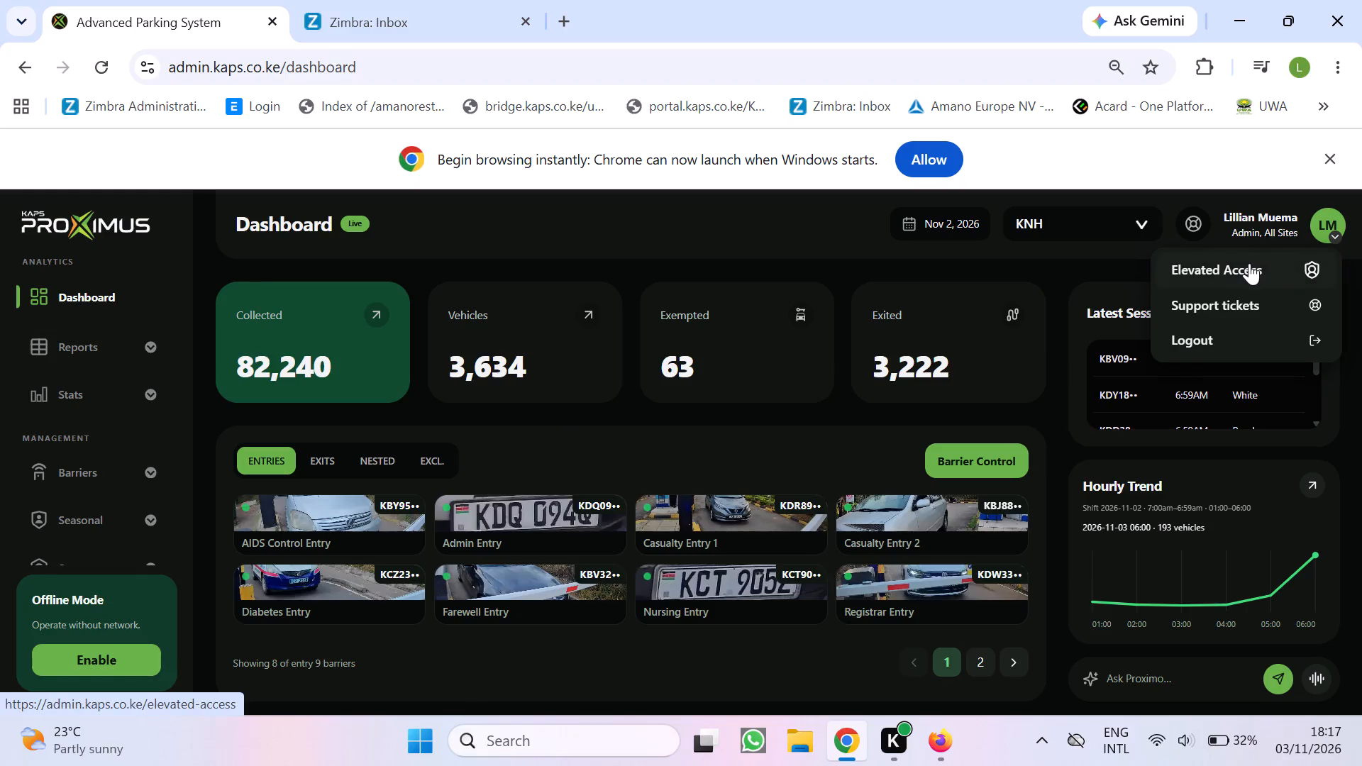
pyautogui.click(1249, 263)
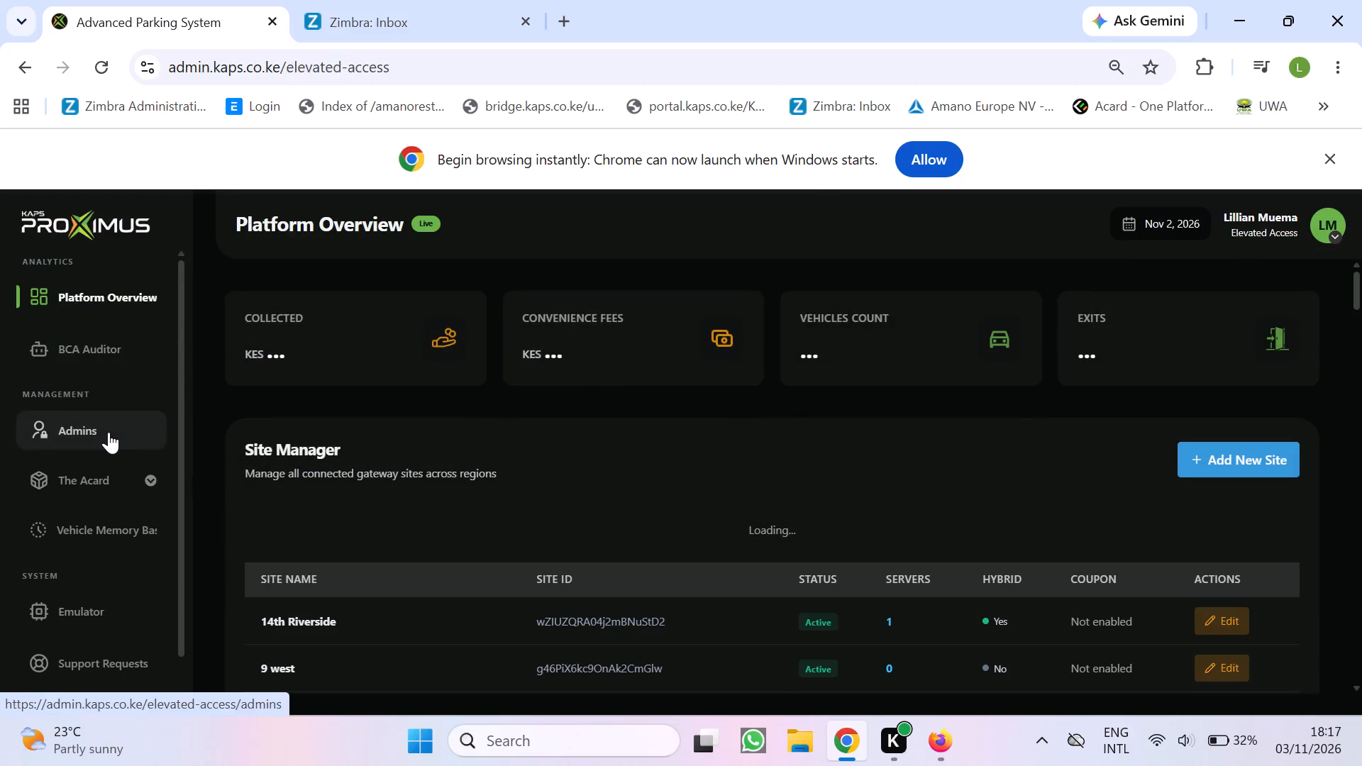
pyautogui.click(109, 432)
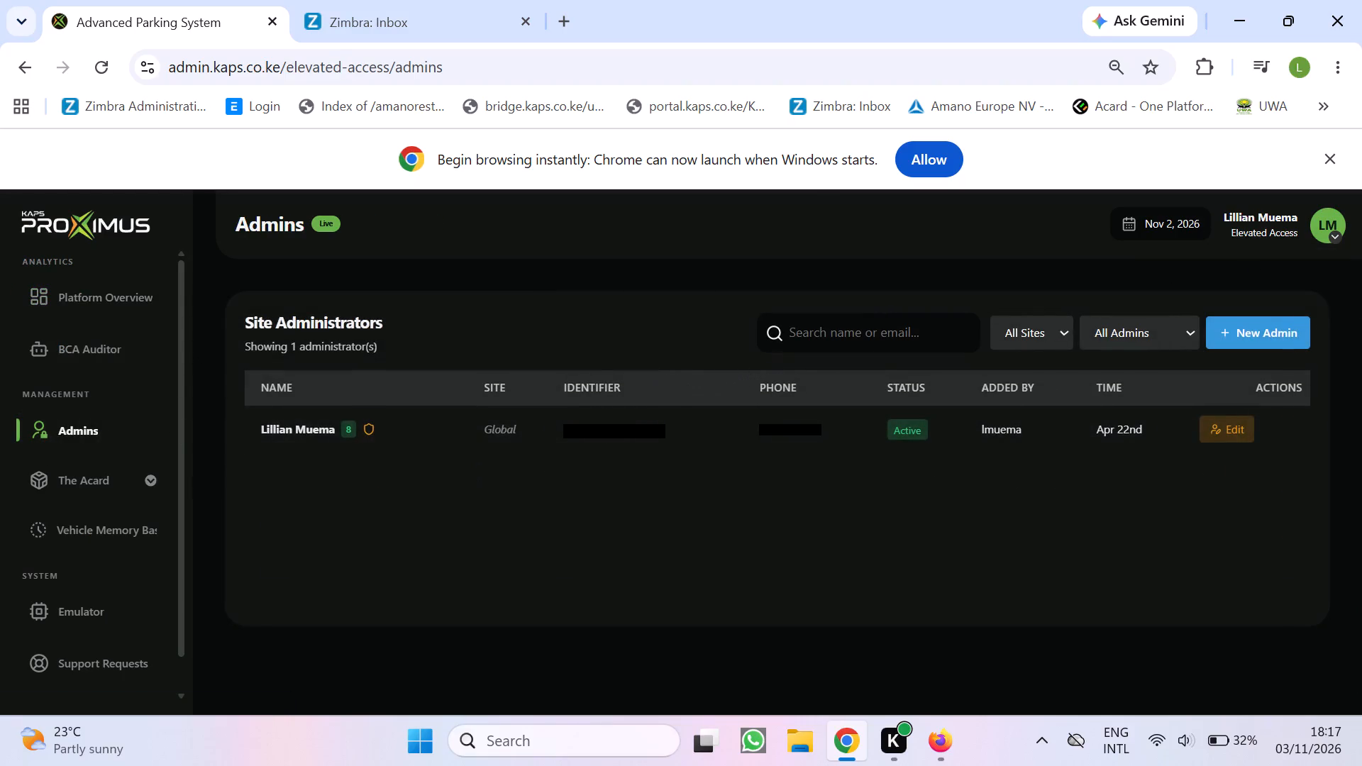
# Search the site administrators for "onyang" and open the matching KNH site administrator's record for editing.
pyautogui.click(789, 347)
pyautogui.write('onya')
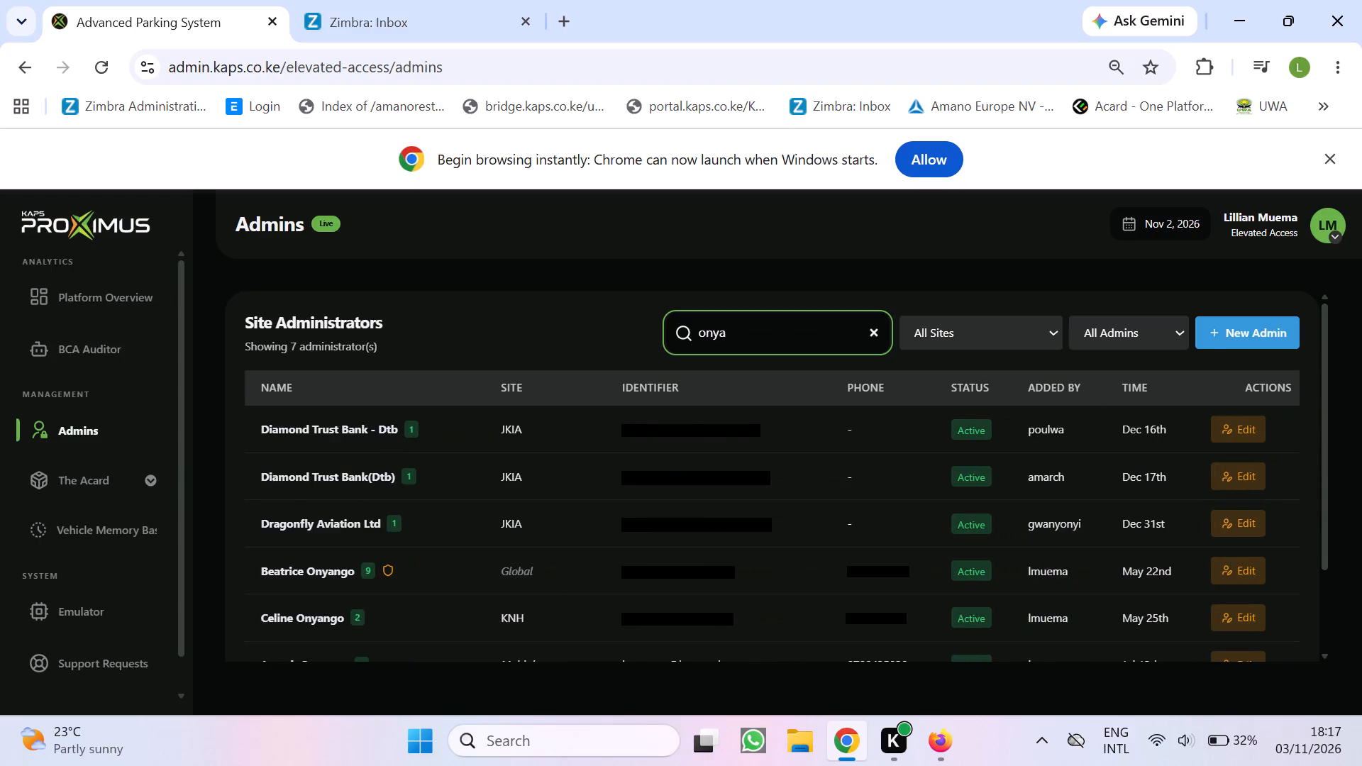
pyautogui.write('ng')
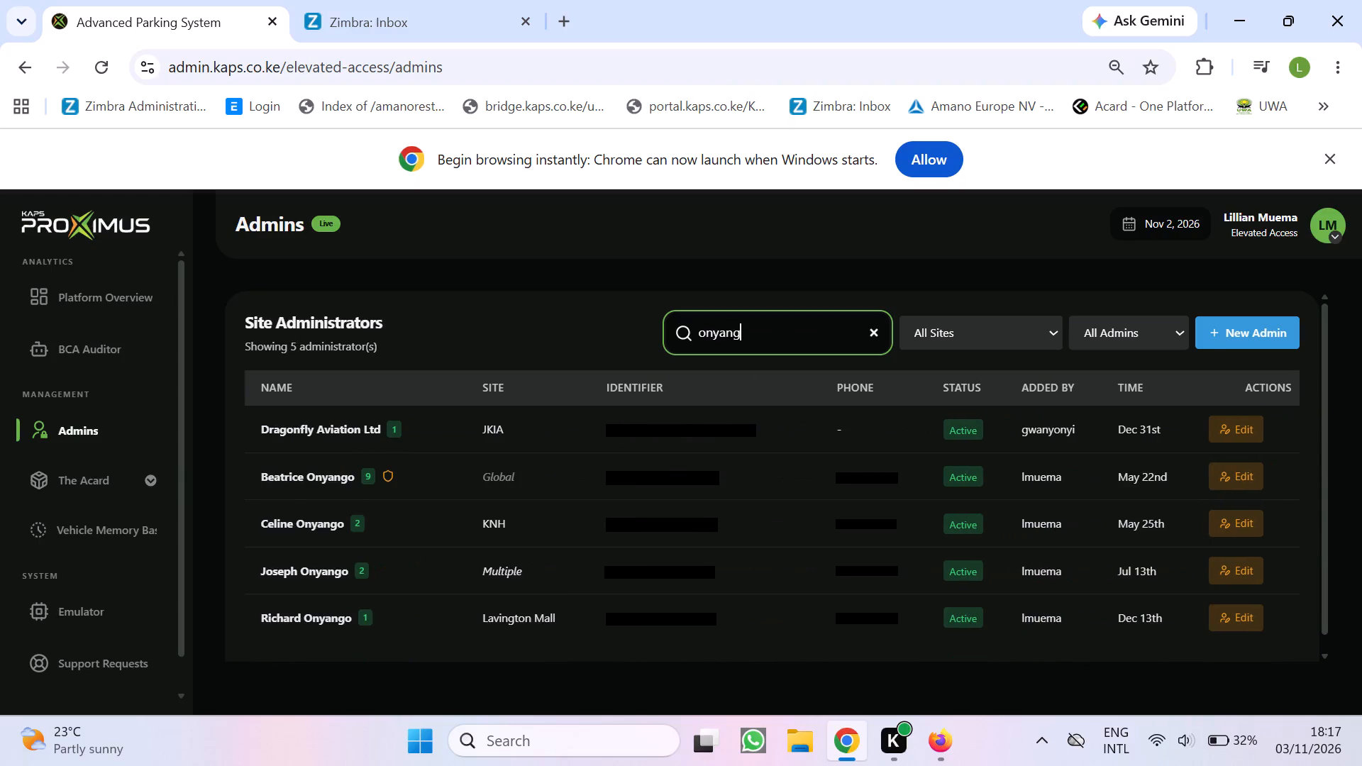
pyautogui.click(1224, 517)
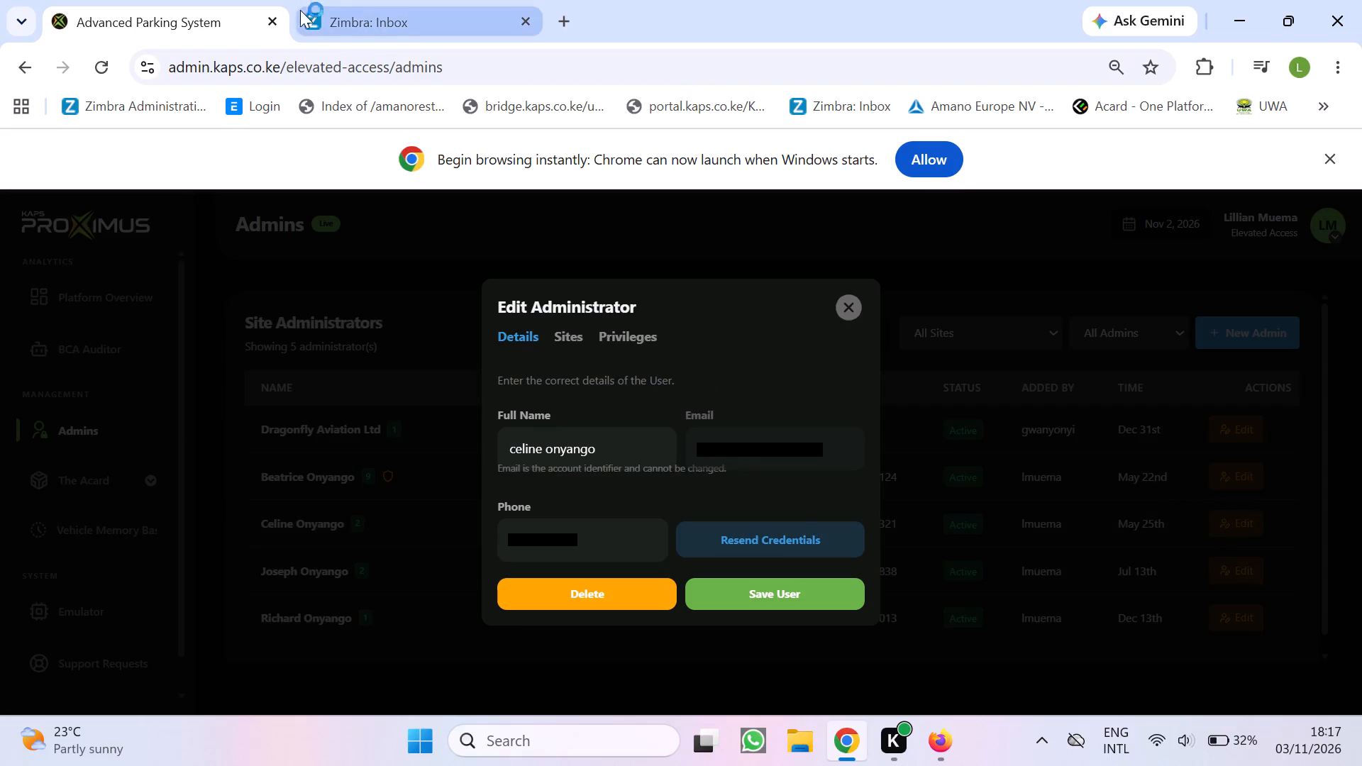
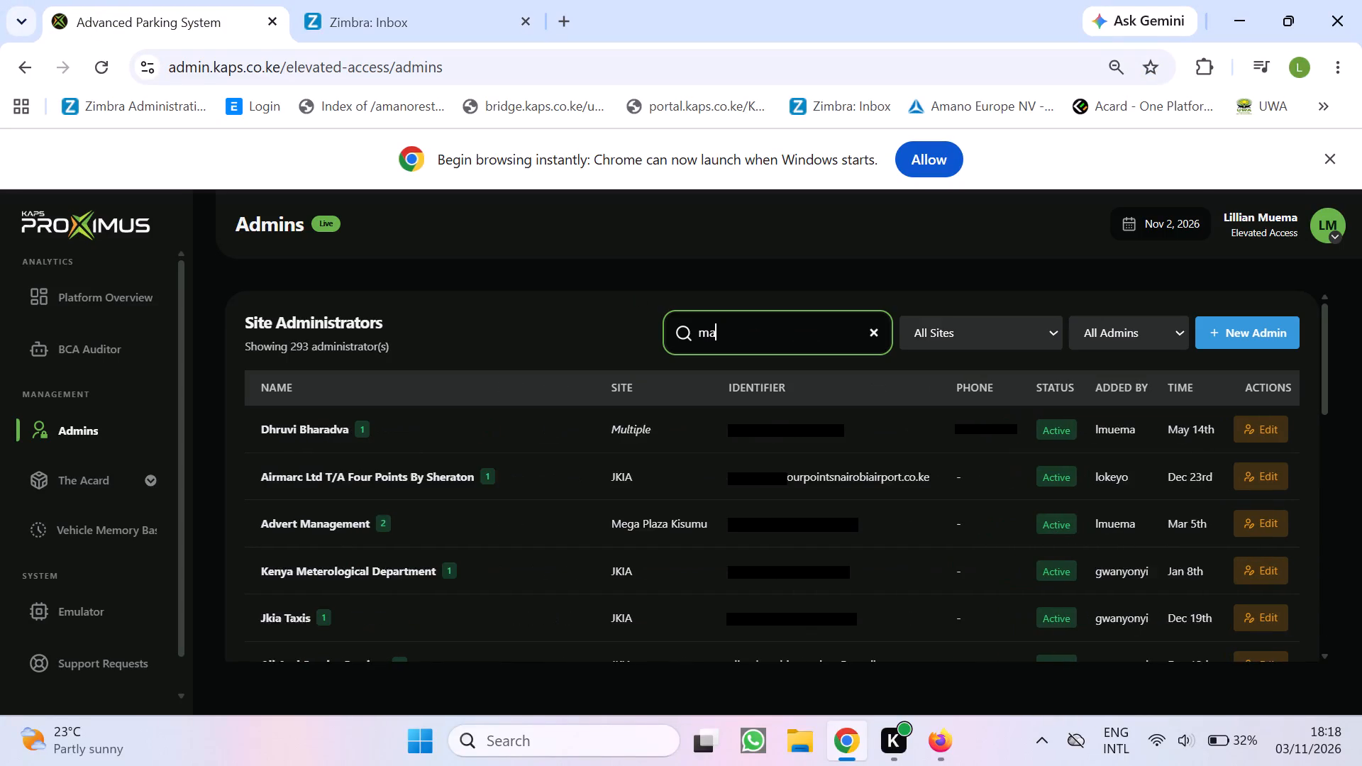
# Search the site administrators for "macha" and open the site assignments of the matching multi-site administrator added May 14th.
pyautogui.write('cha')
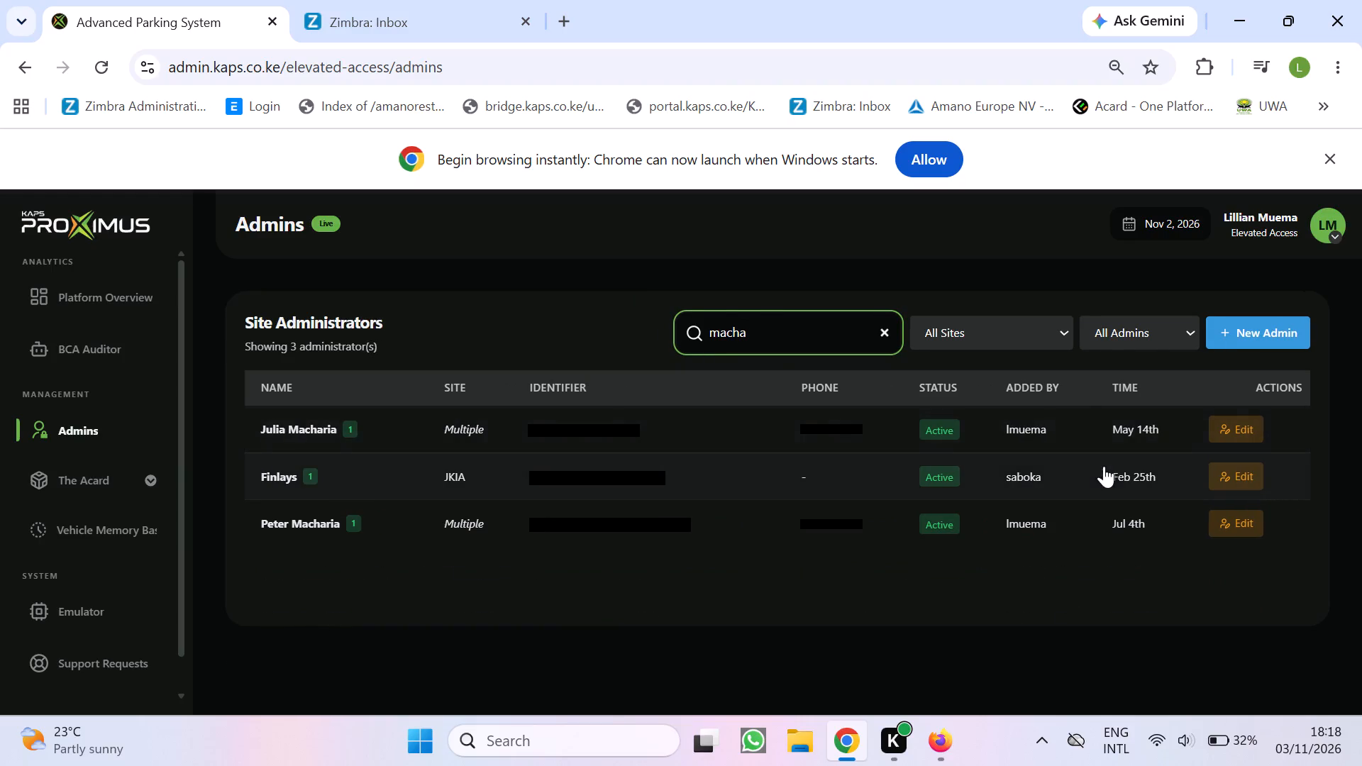
pyautogui.click(1229, 428)
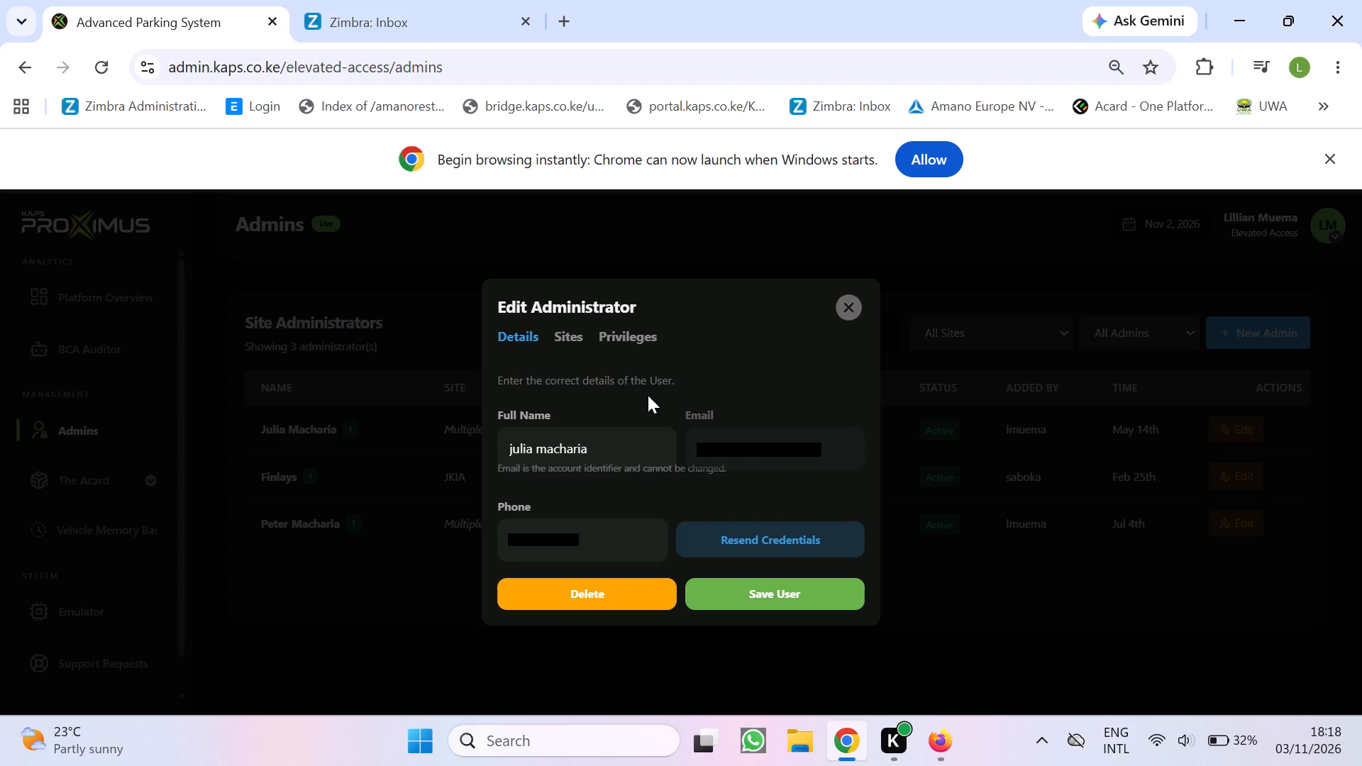
pyautogui.click(579, 340)
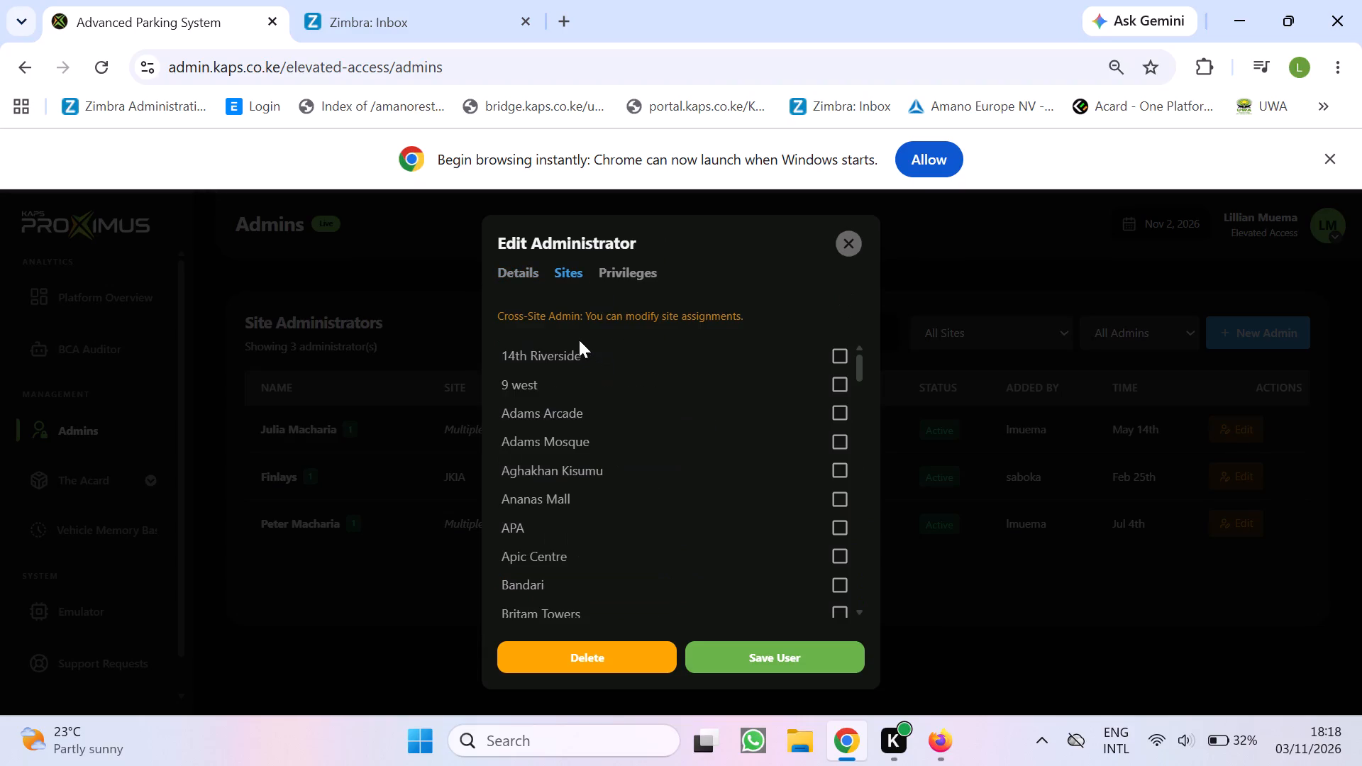
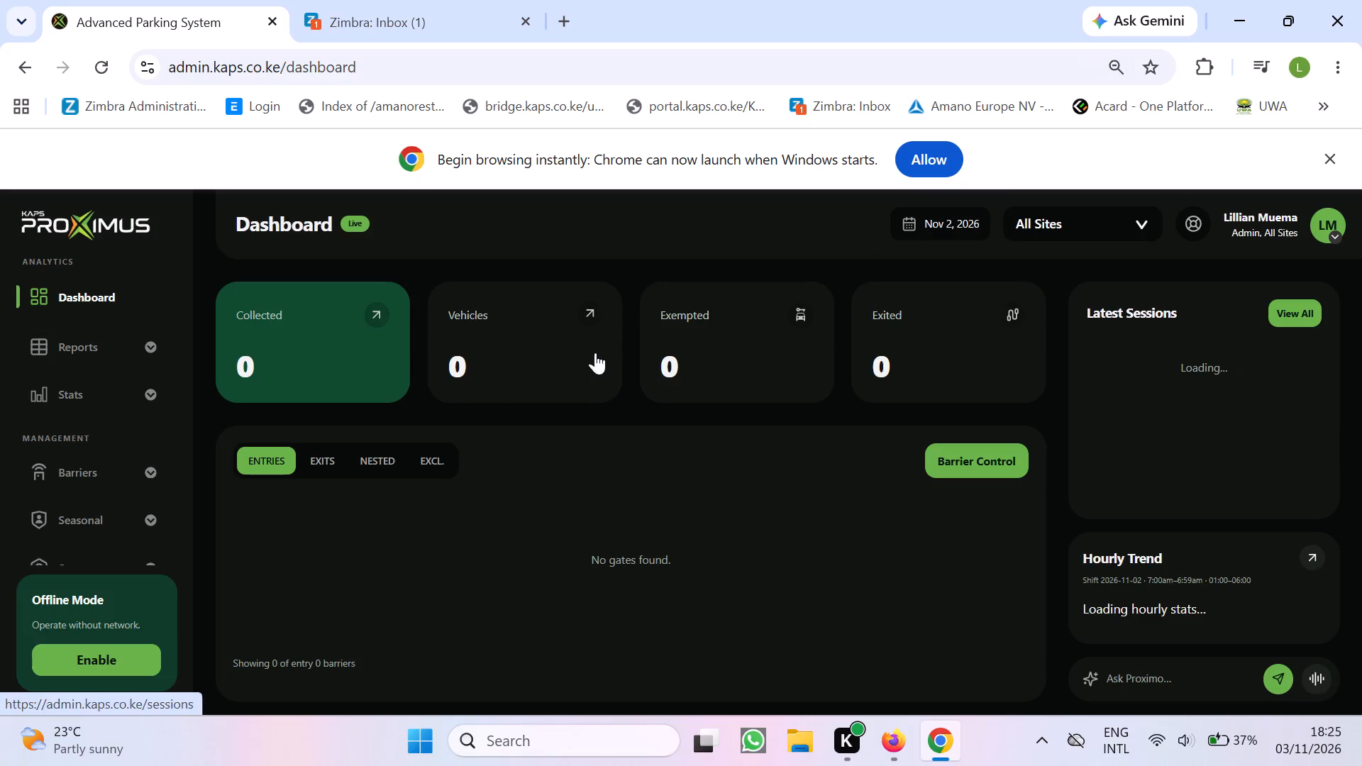
# Switch to Elevated Access and open the list of site administrators.
pyautogui.click(1336, 236)
pyautogui.click(1244, 263)
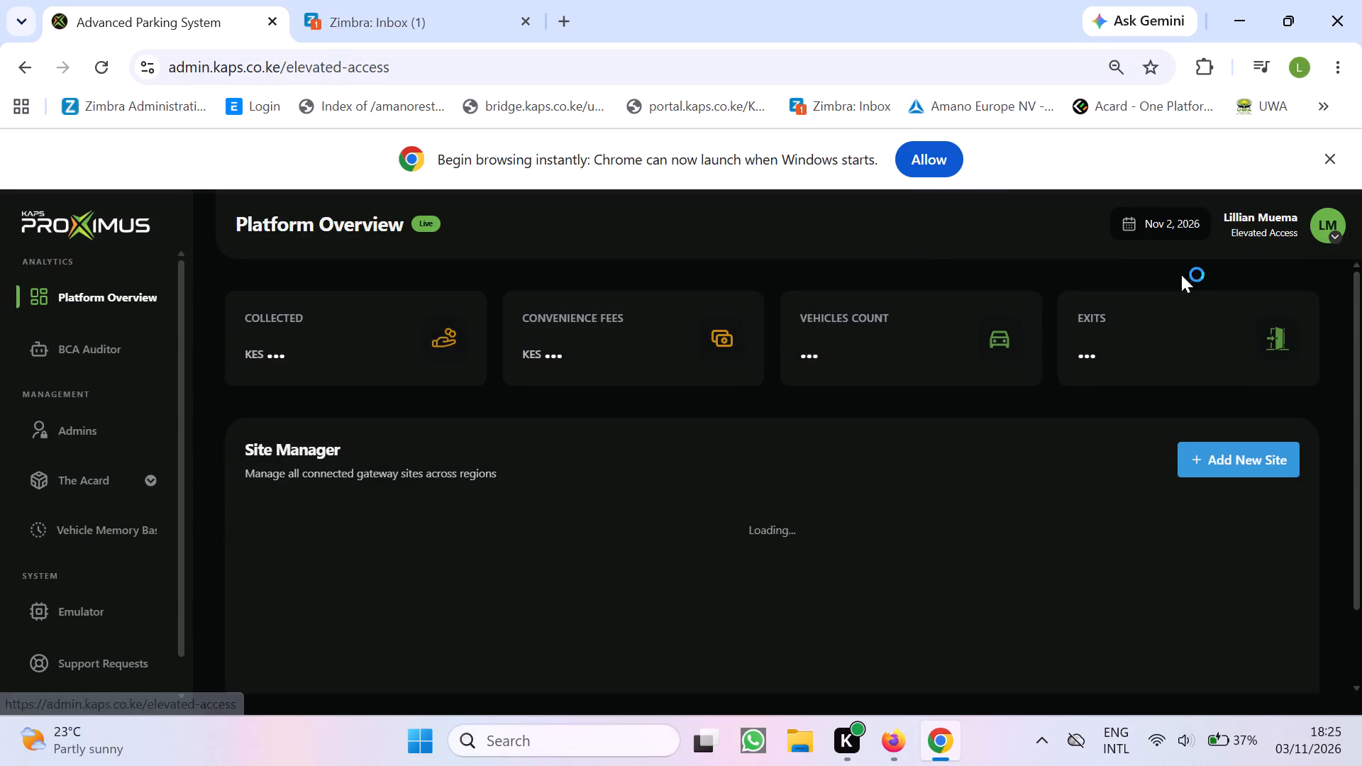
pyautogui.click(104, 432)
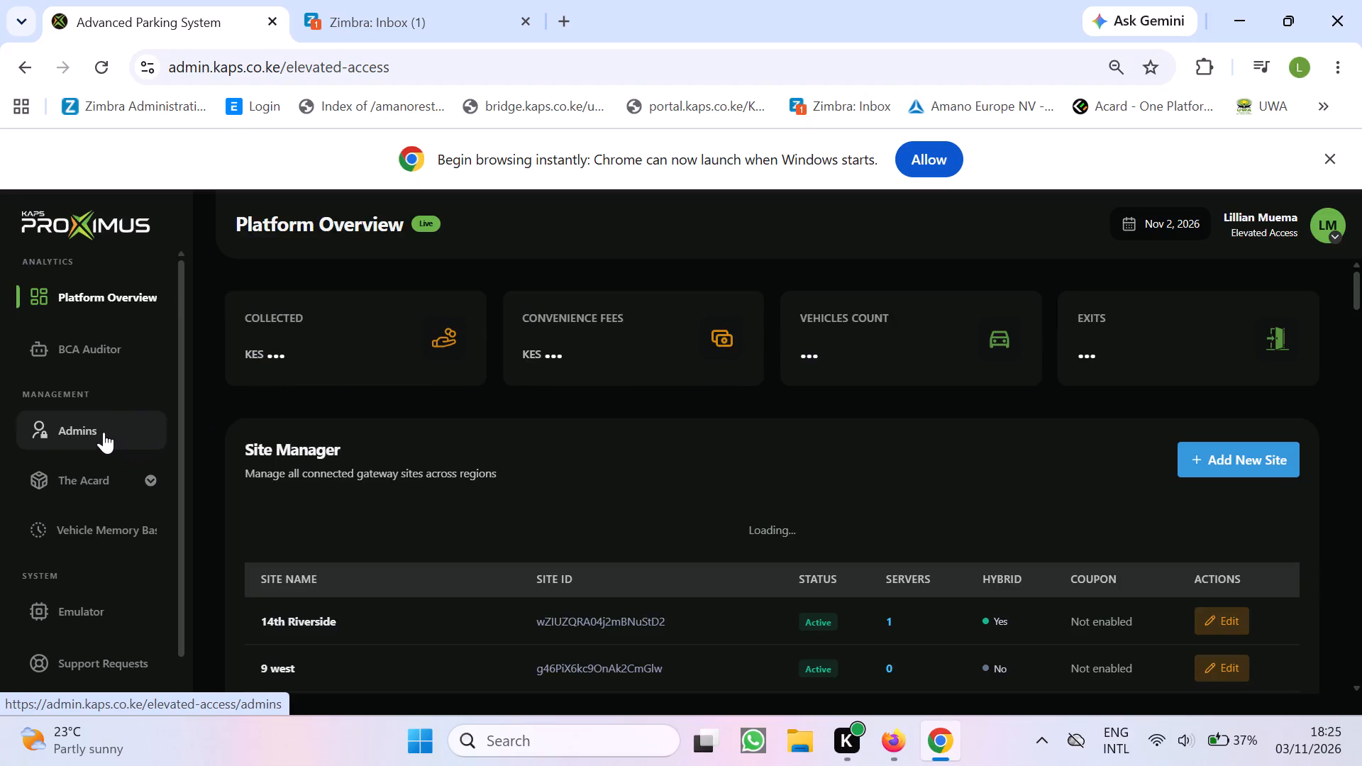
# Search the site administrators for "alomb" and open the site assignments of the matching Britam Towers administrator.
pyautogui.click(851, 331)
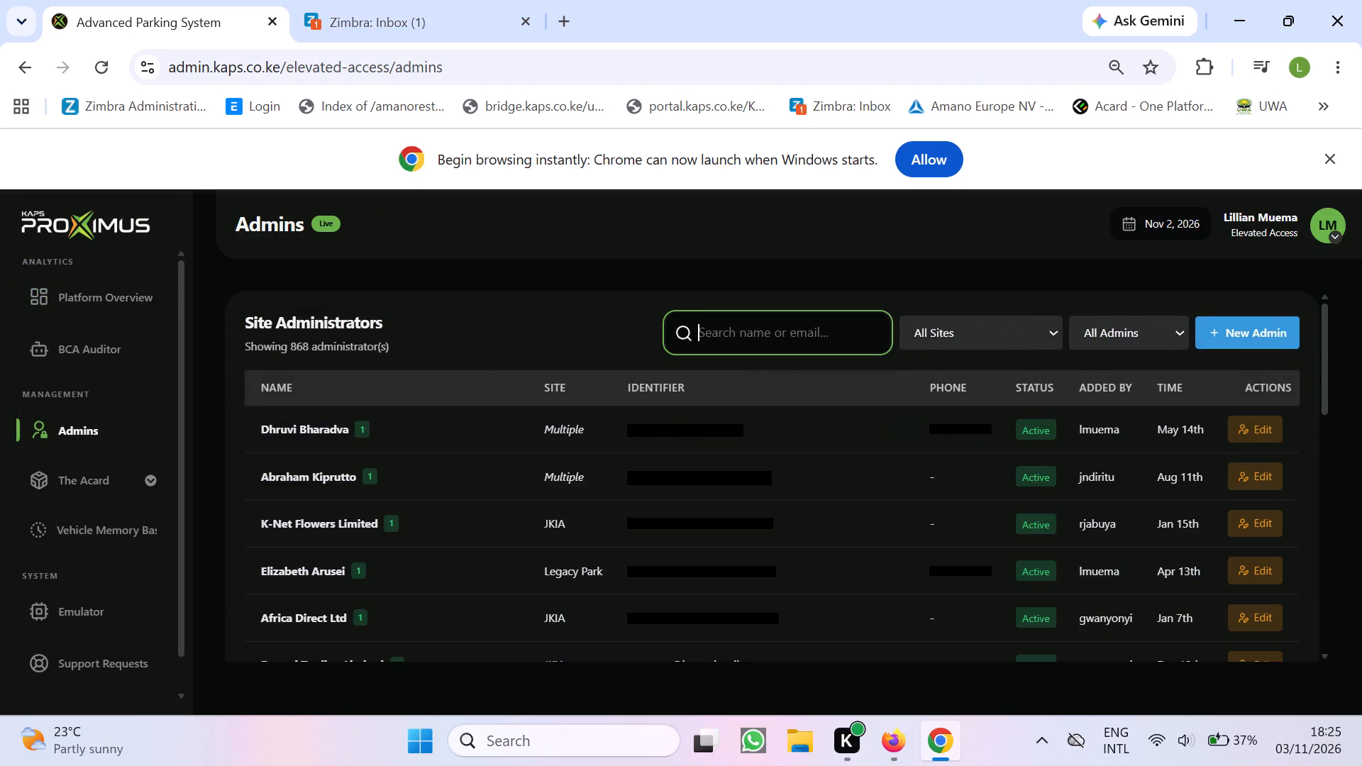
pyautogui.write('alomb')
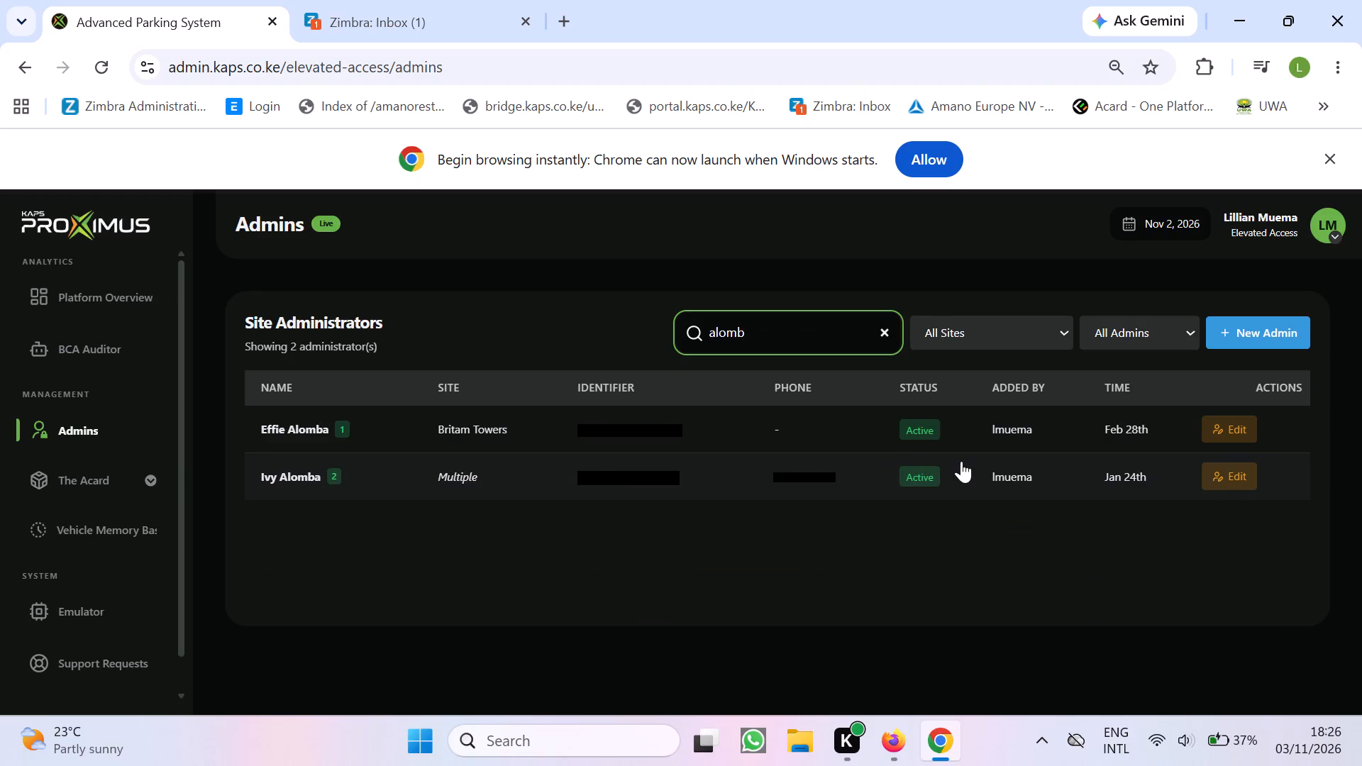
pyautogui.click(1223, 422)
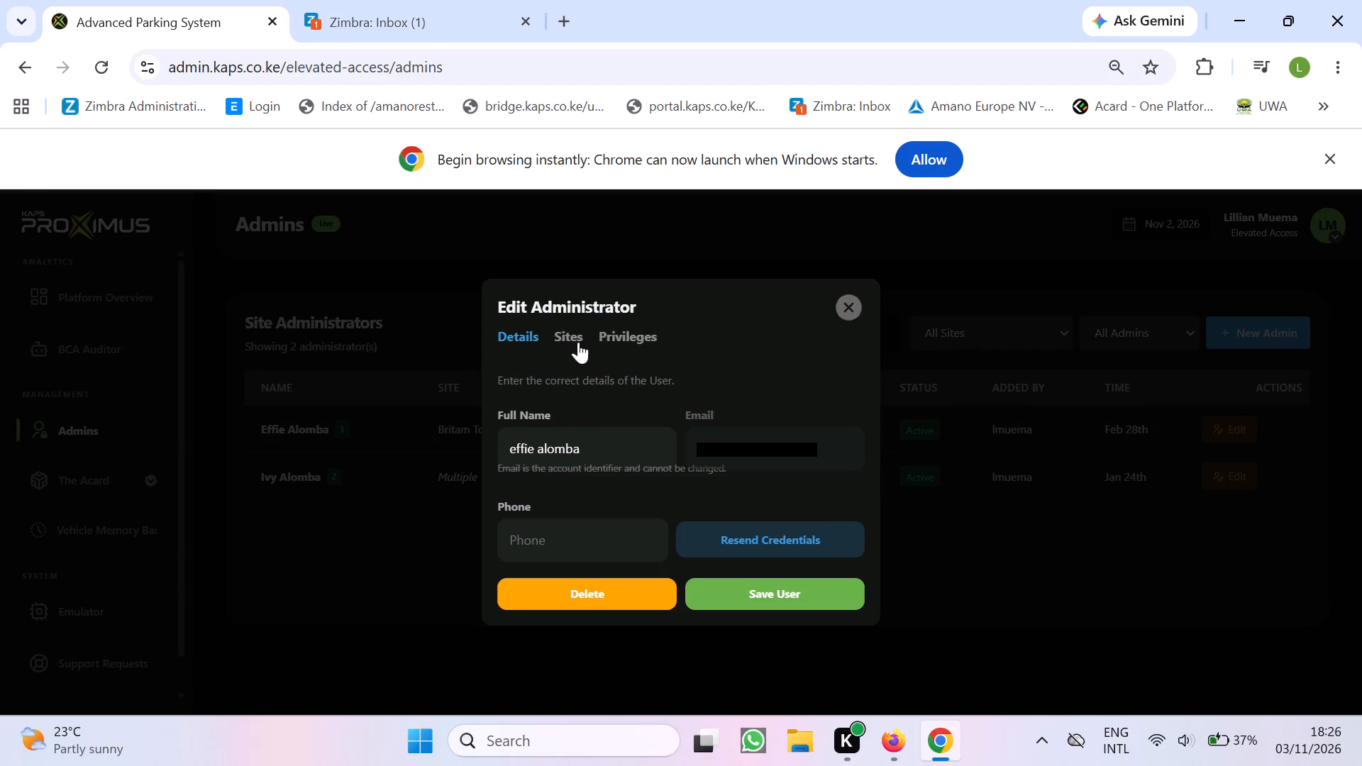
pyautogui.click(578, 342)
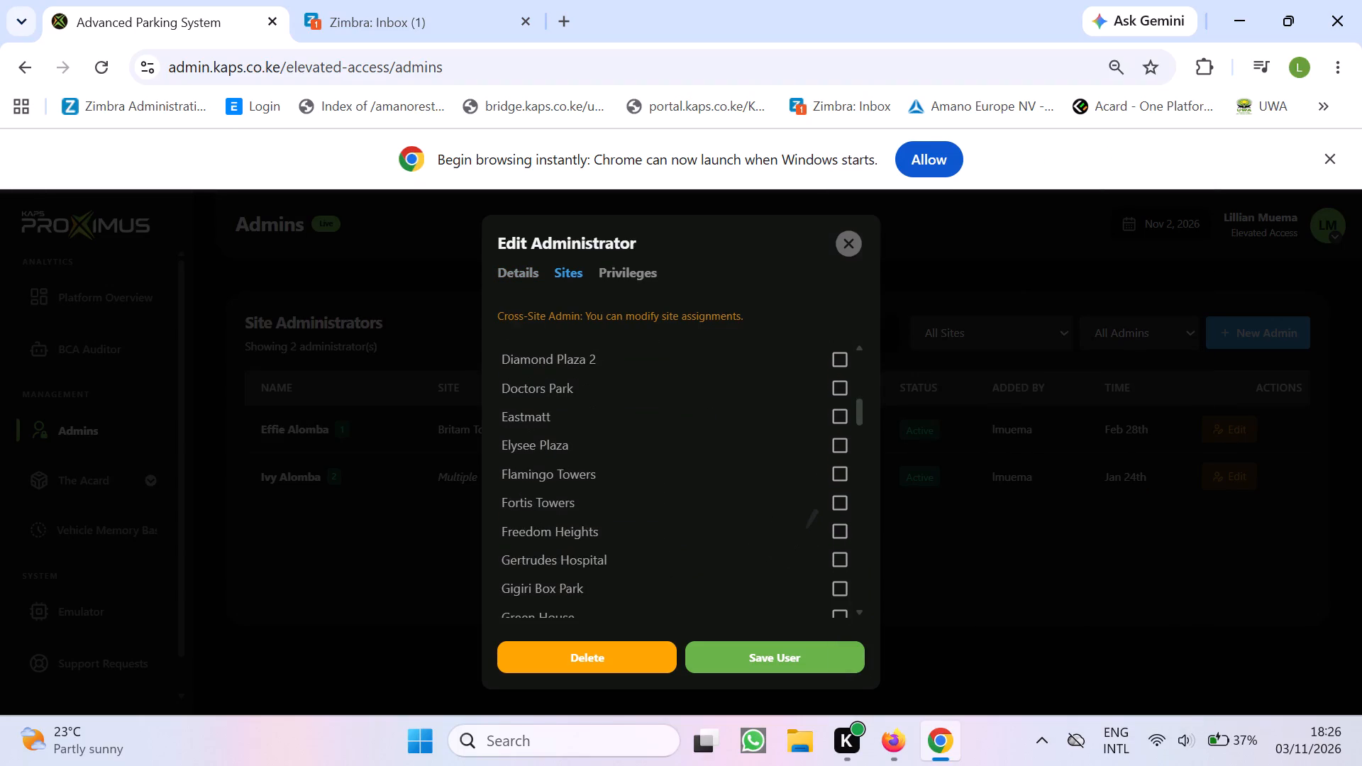
# Assign the Freedom Heights site to the administrator and save the user.
pyautogui.click(838, 529)
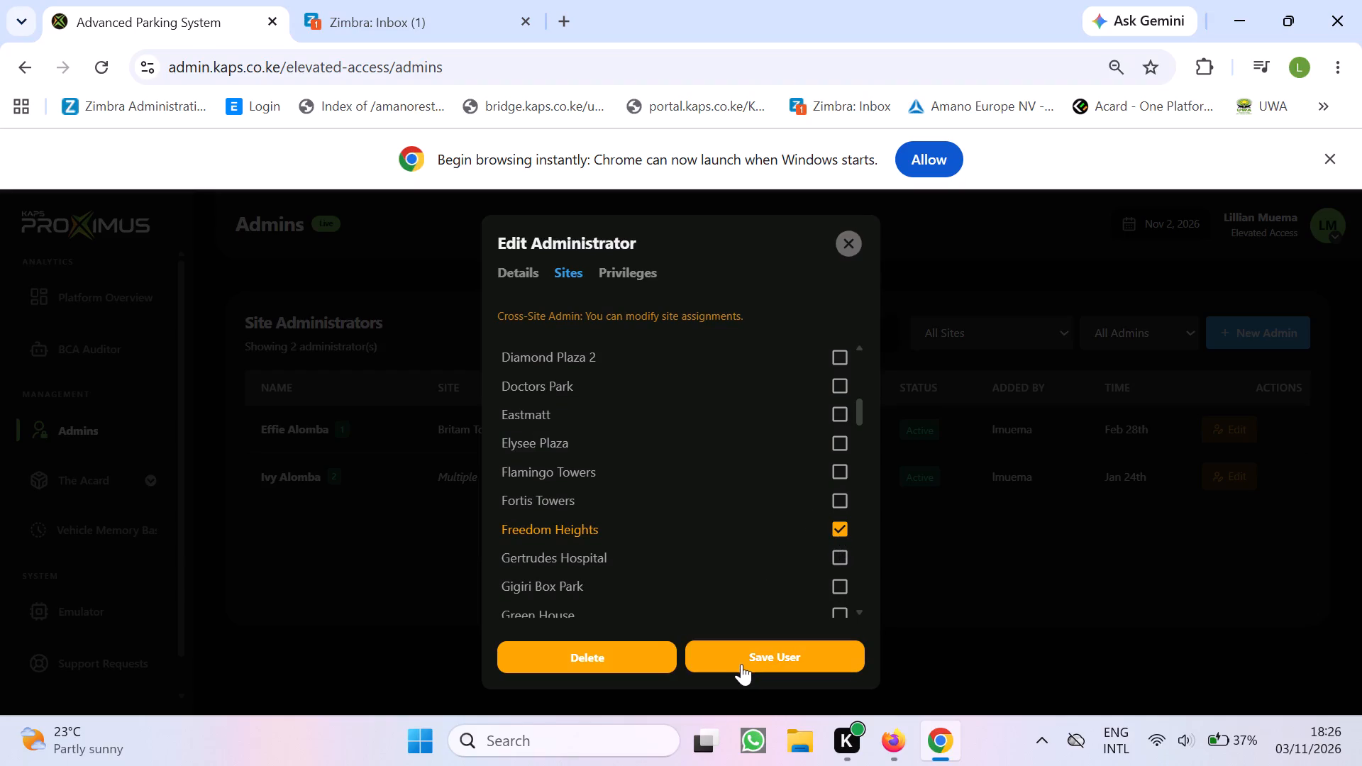
pyautogui.click(743, 663)
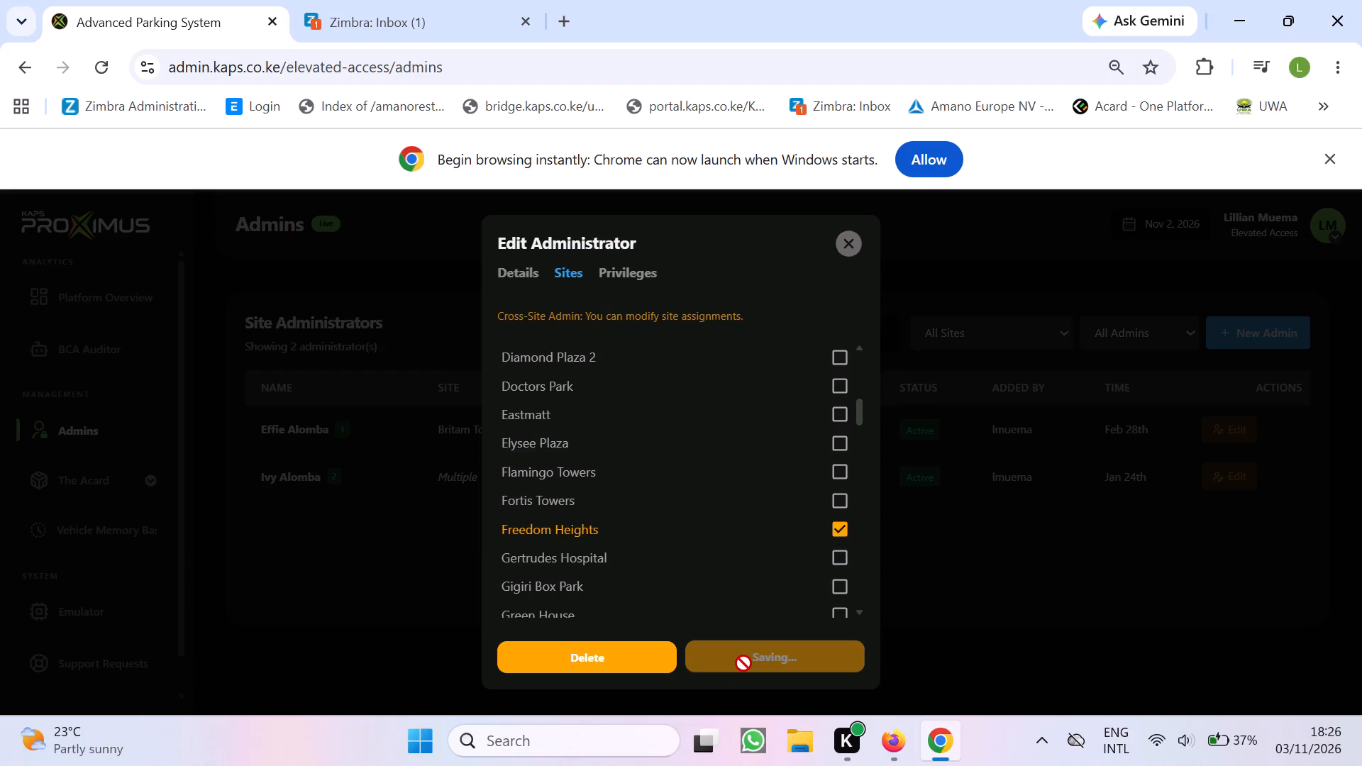
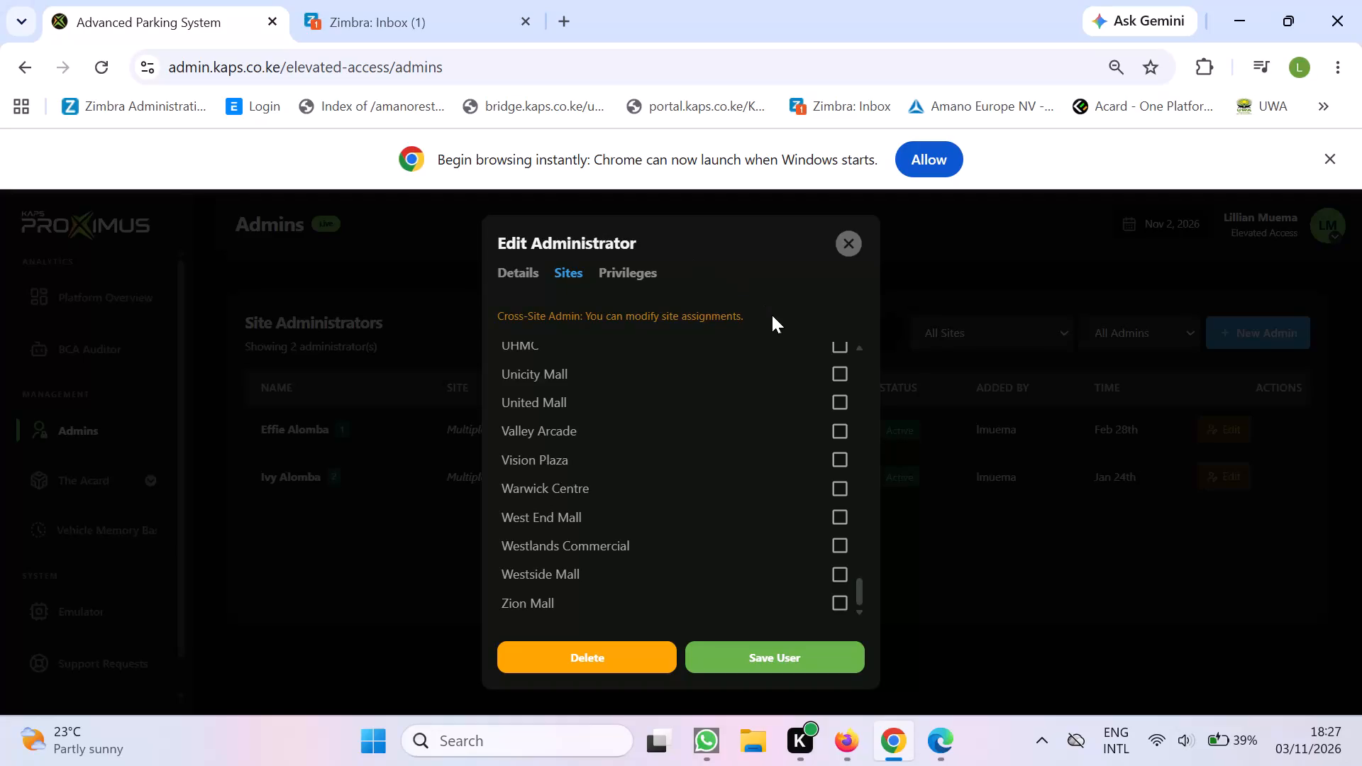
# Remove the Britam Towers site from the administrator's site assignments and save the user.
pyautogui.click(859, 376)
pyautogui.click(859, 376)
pyautogui.click(859, 376)
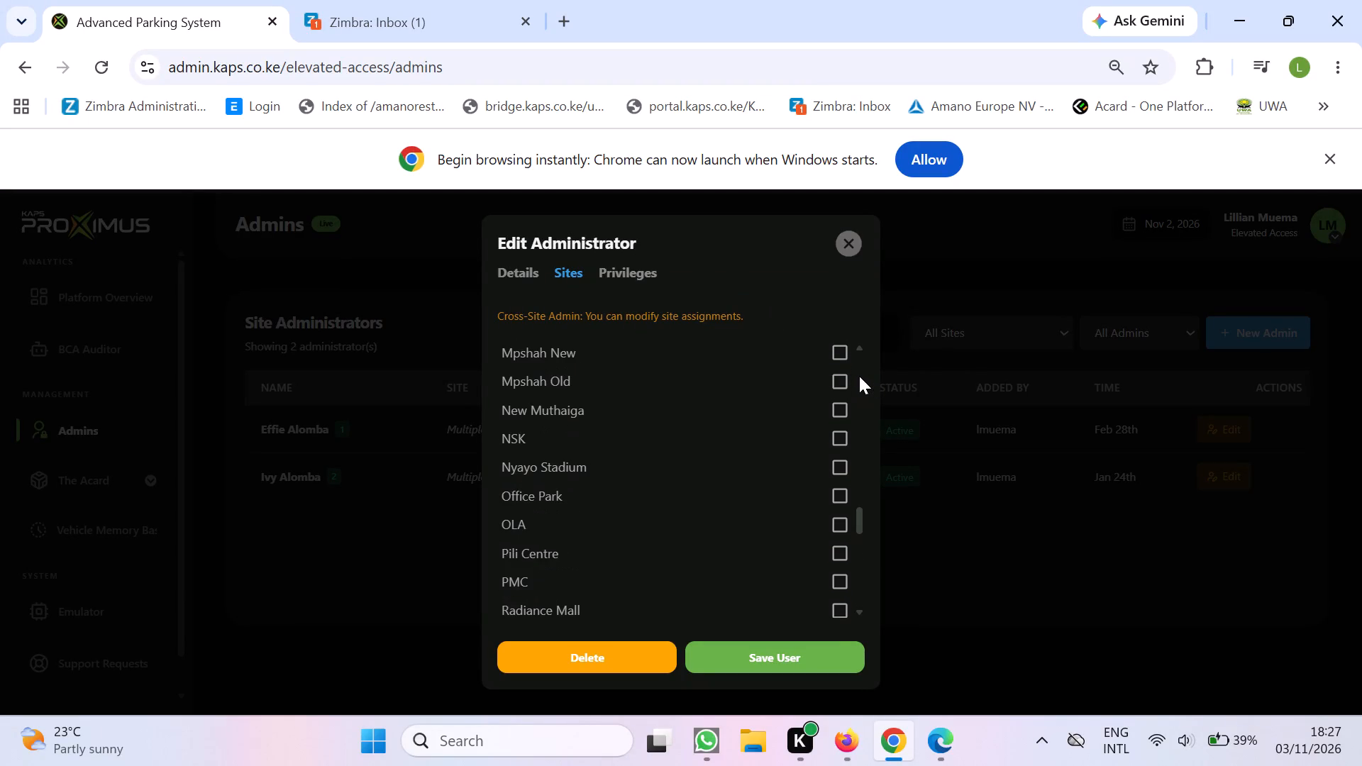
pyautogui.click(859, 376)
pyautogui.click(859, 376)
pyautogui.click(859, 376)
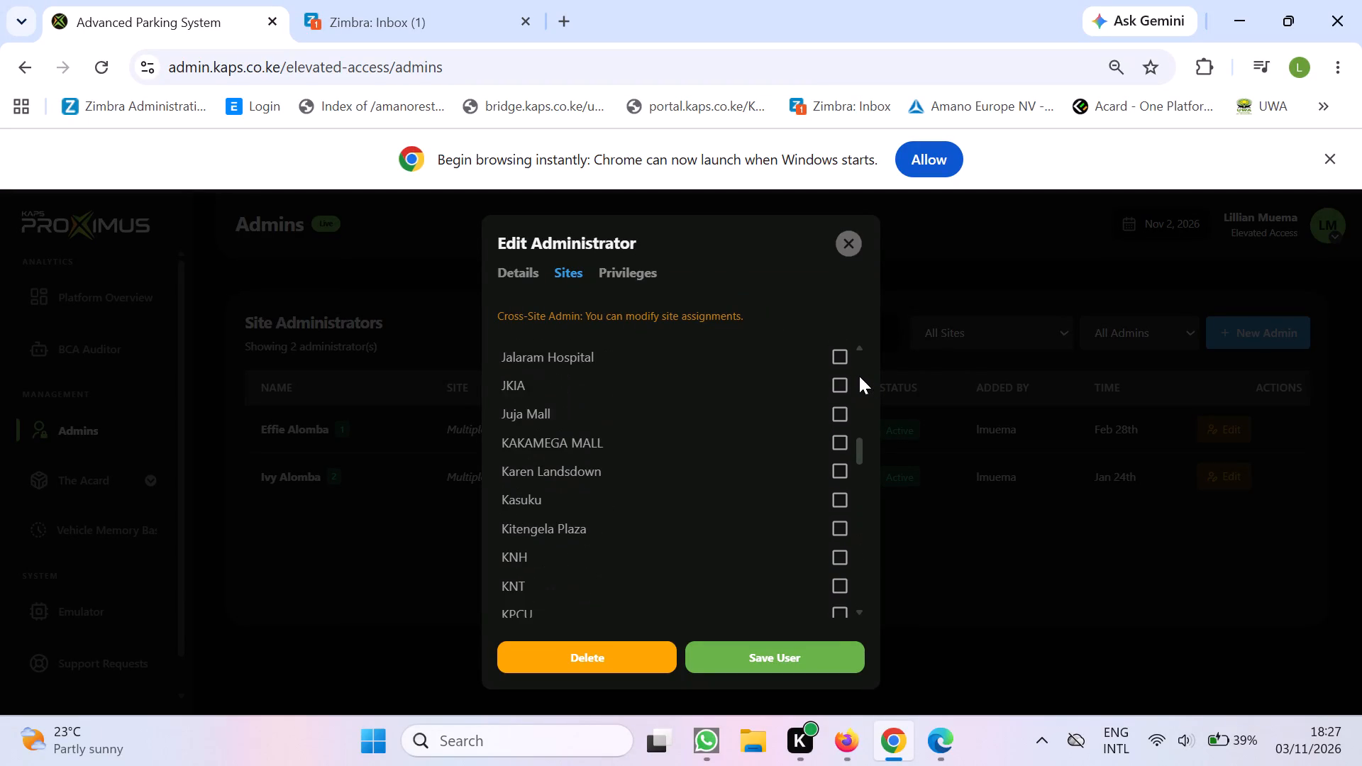
pyautogui.click(859, 376)
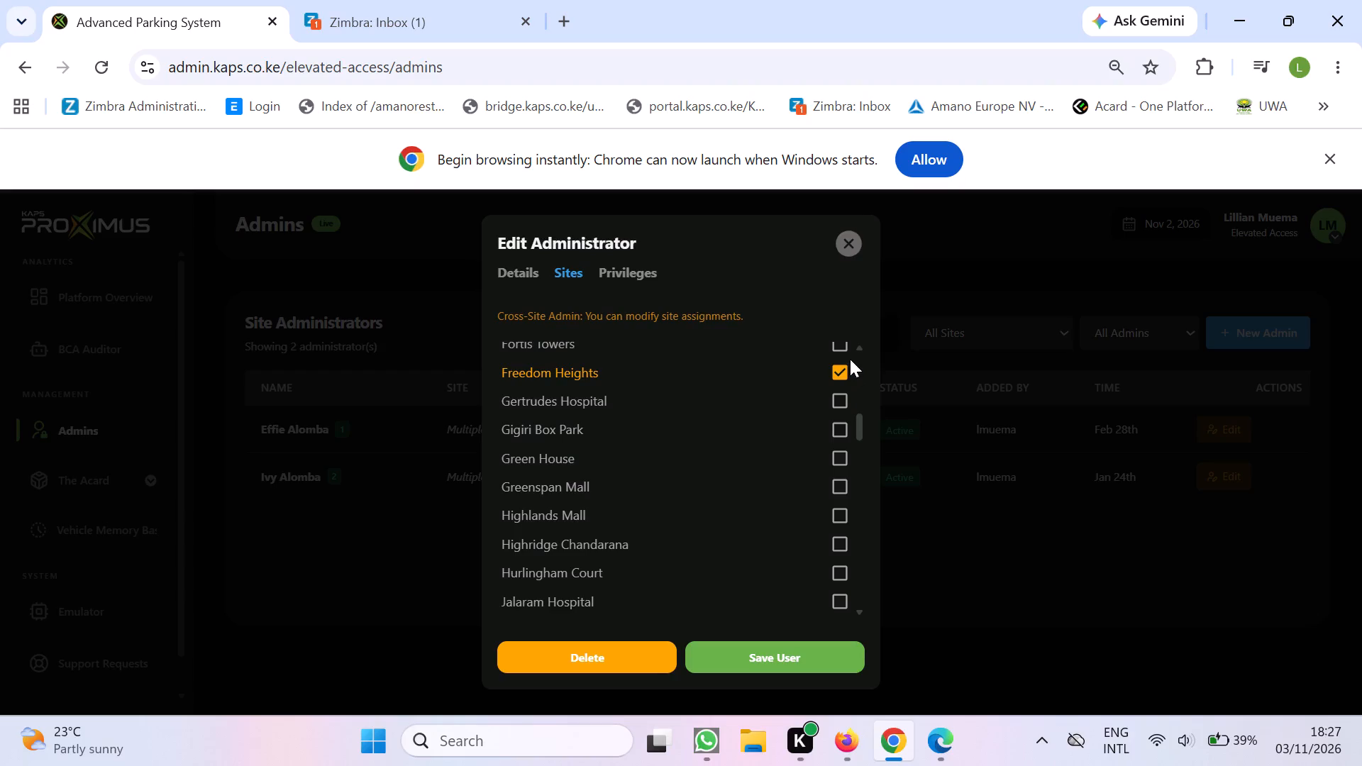
pyautogui.click(860, 367)
pyautogui.click(860, 367)
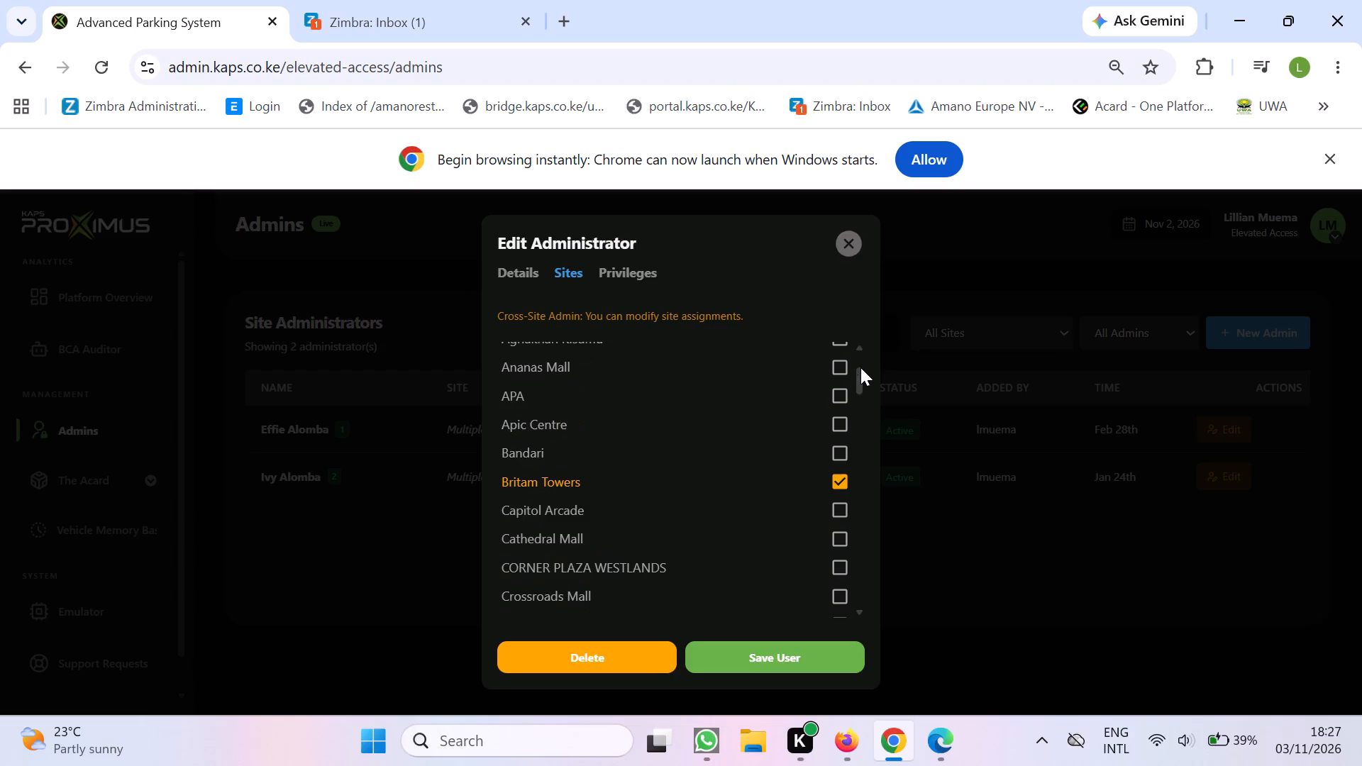
pyautogui.click(837, 481)
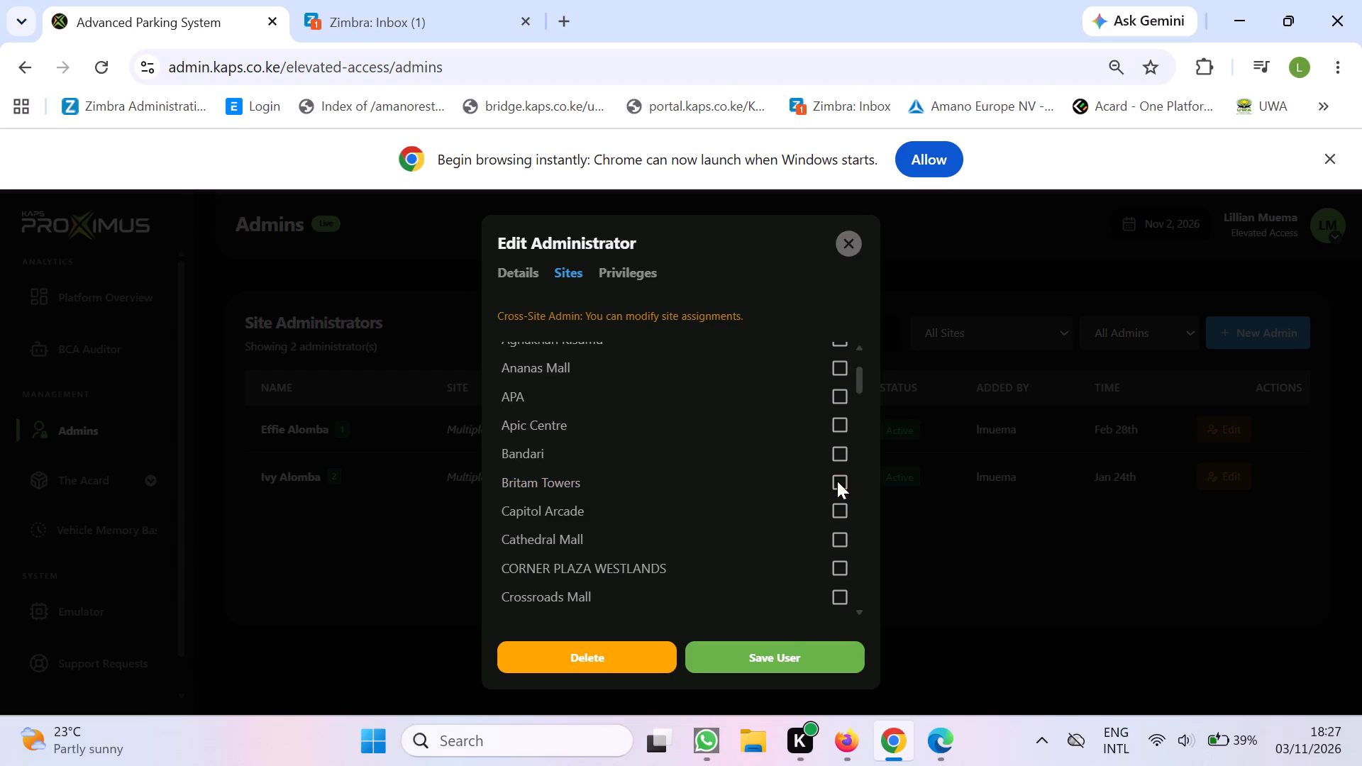
pyautogui.click(772, 649)
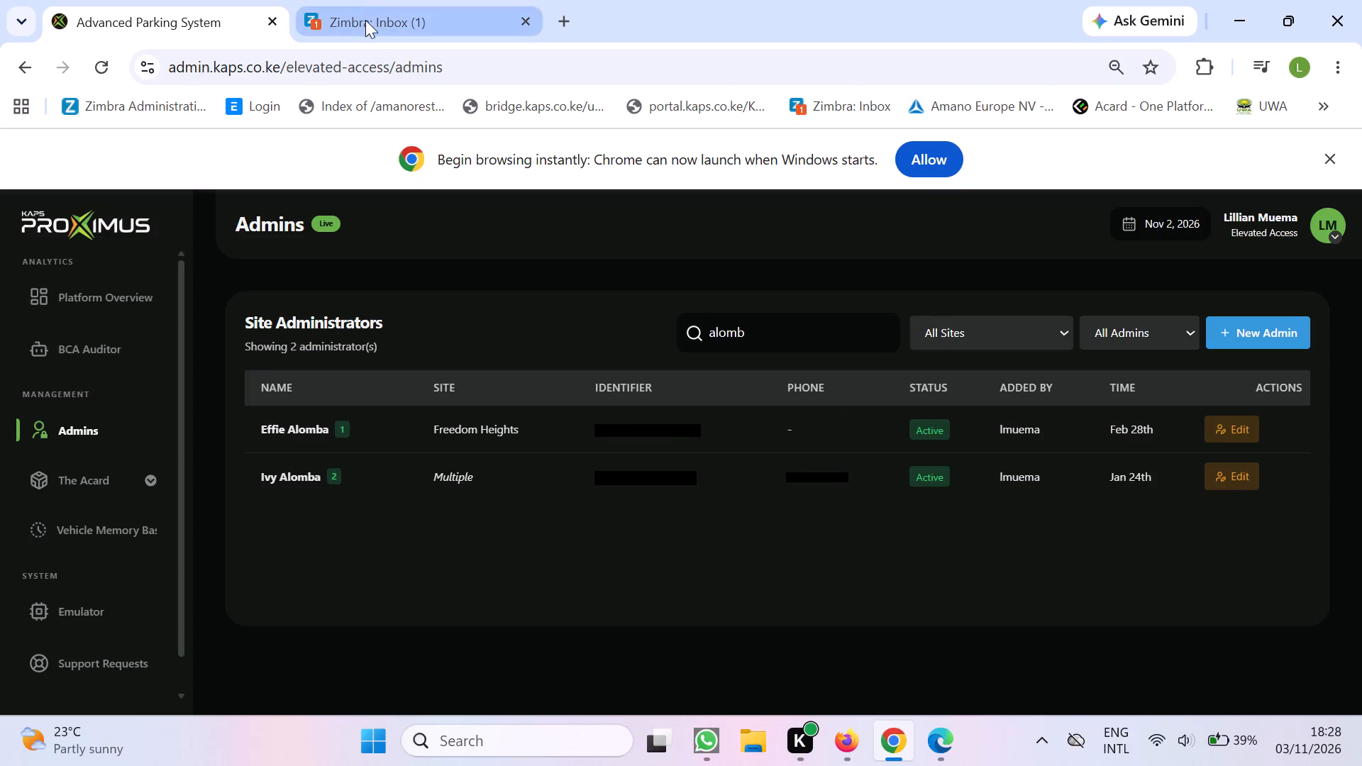
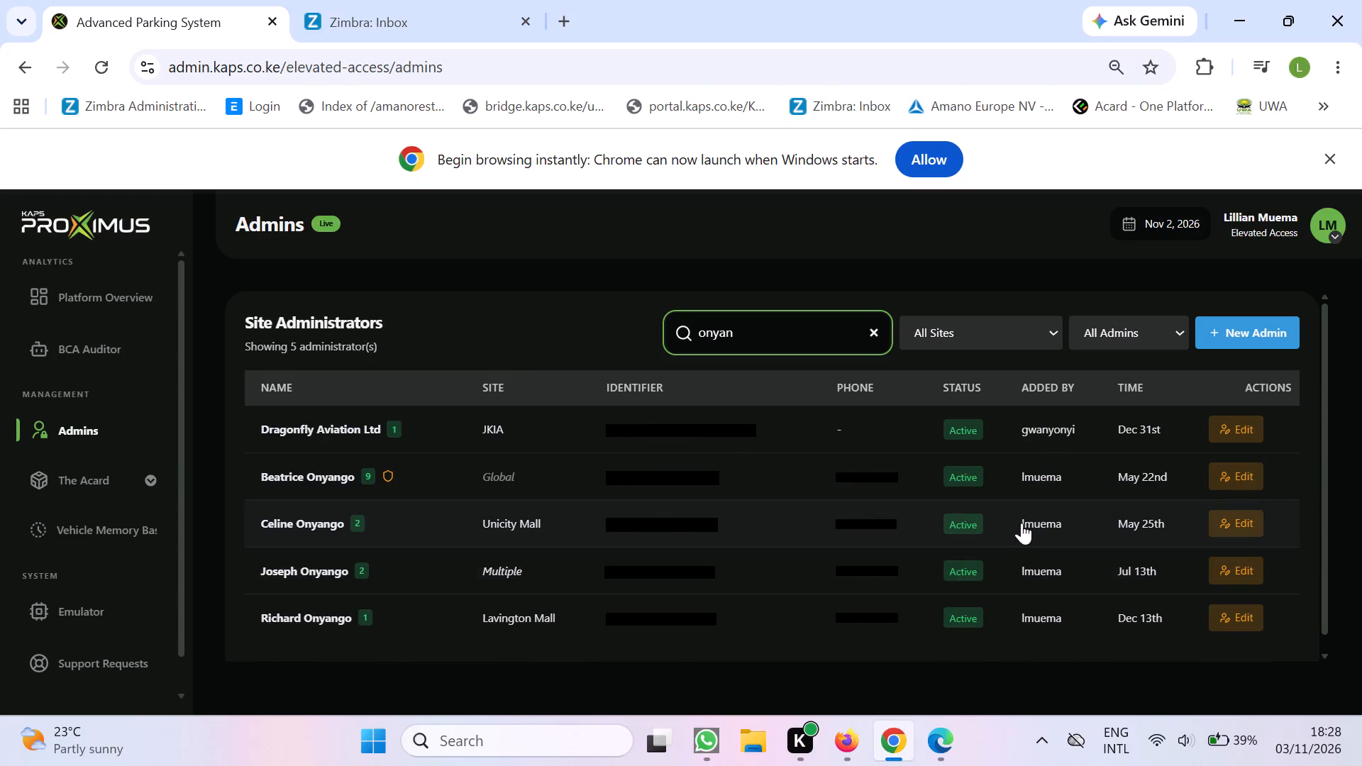
# Review the full list of site assignments for the Unicity Mall administrator, then close the record without changes.
pyautogui.click(1228, 526)
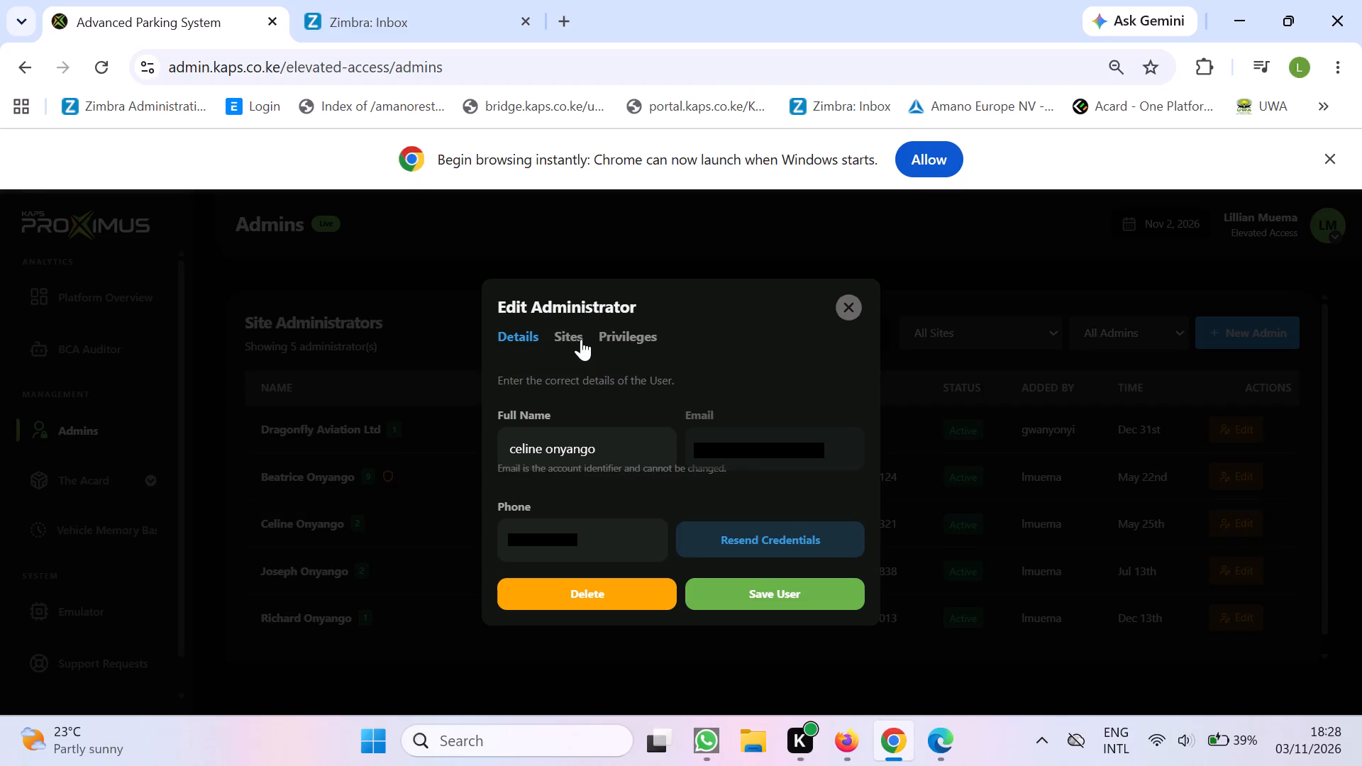
pyautogui.click(587, 346)
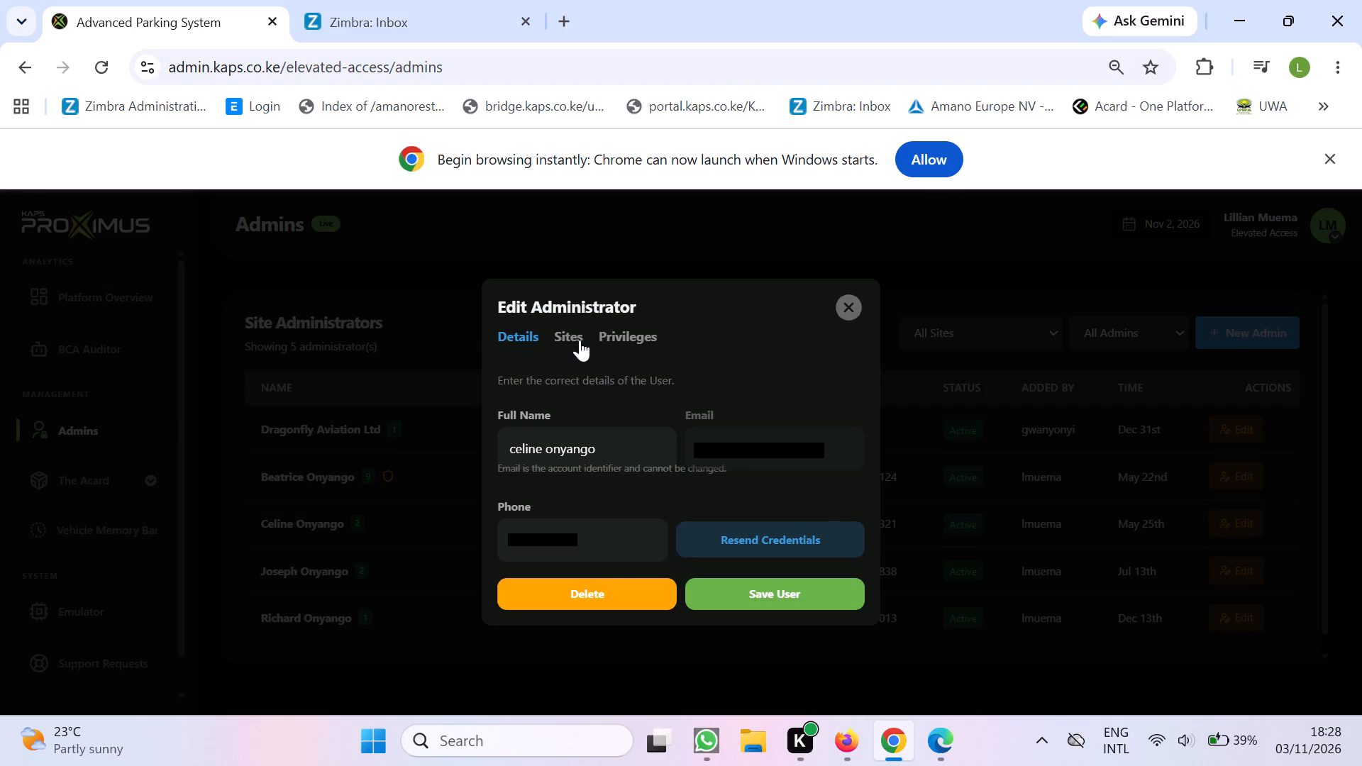
pyautogui.click(580, 340)
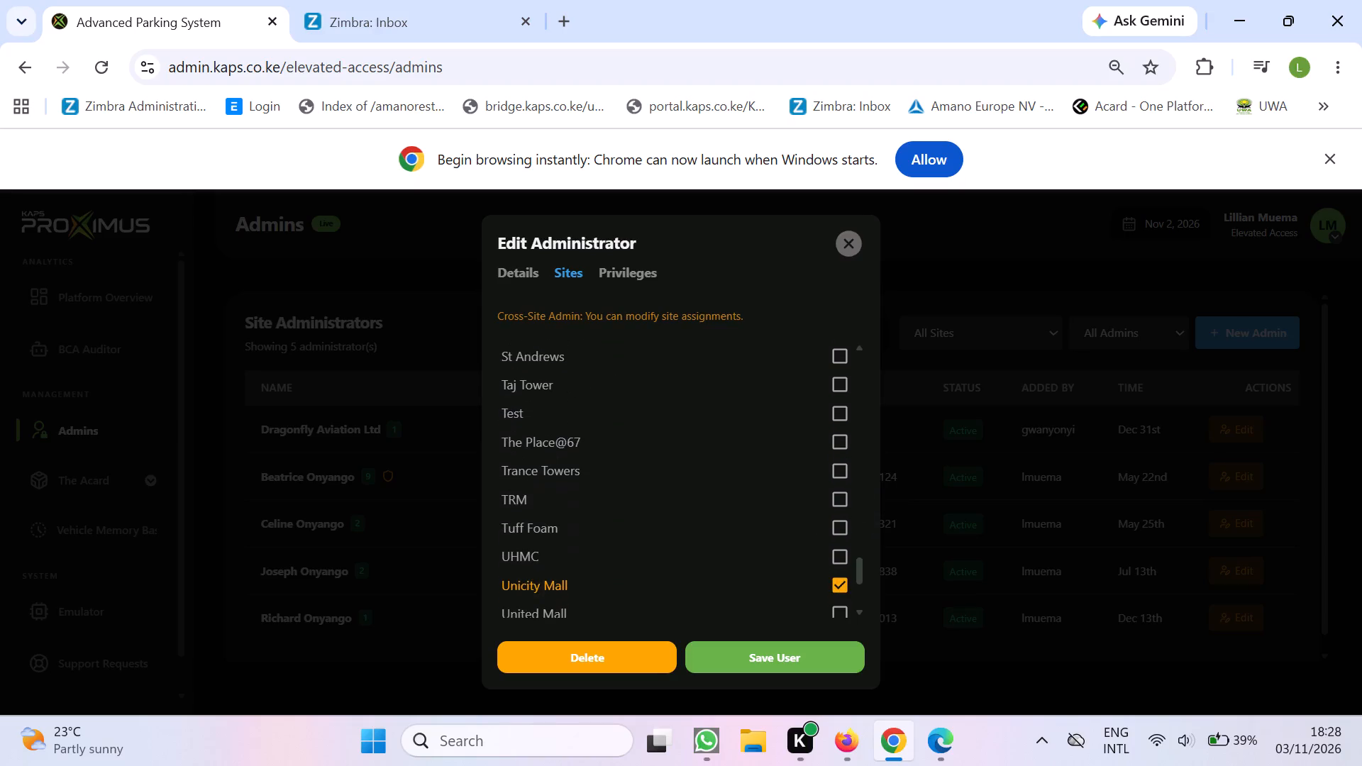
pyautogui.moveTo(580, 340); pyautogui.dragTo(846, 242)
pyautogui.click(846, 242)
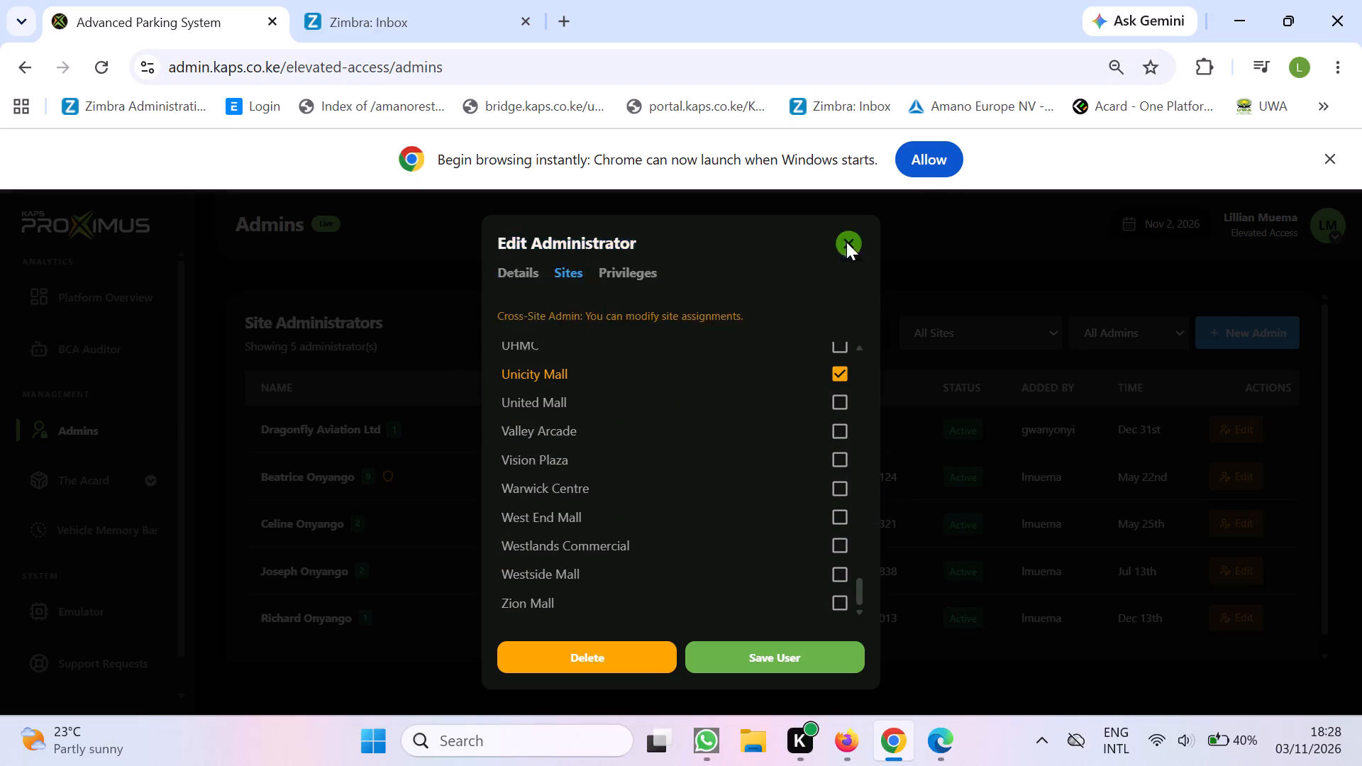
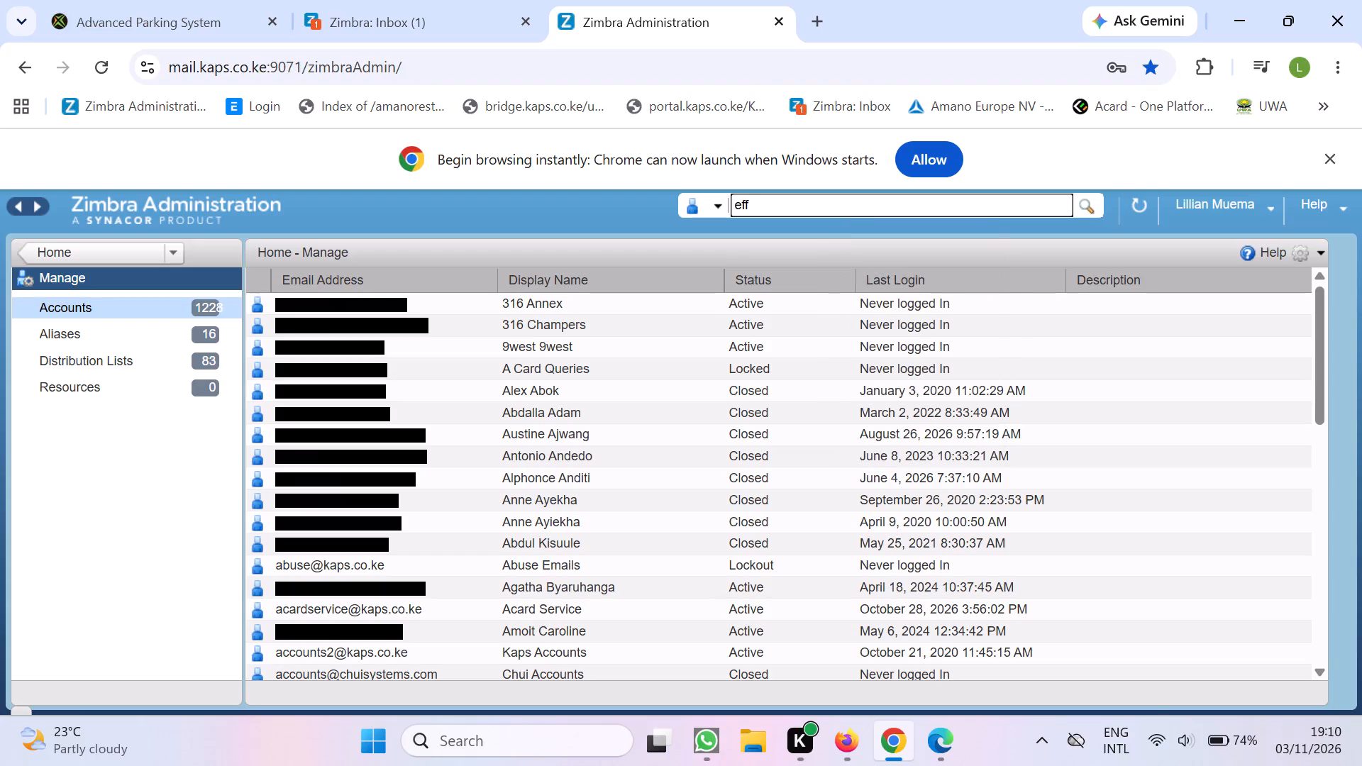
# Search the mail accounts in Zimbra Administration for "eff".
pyautogui.press('Return')
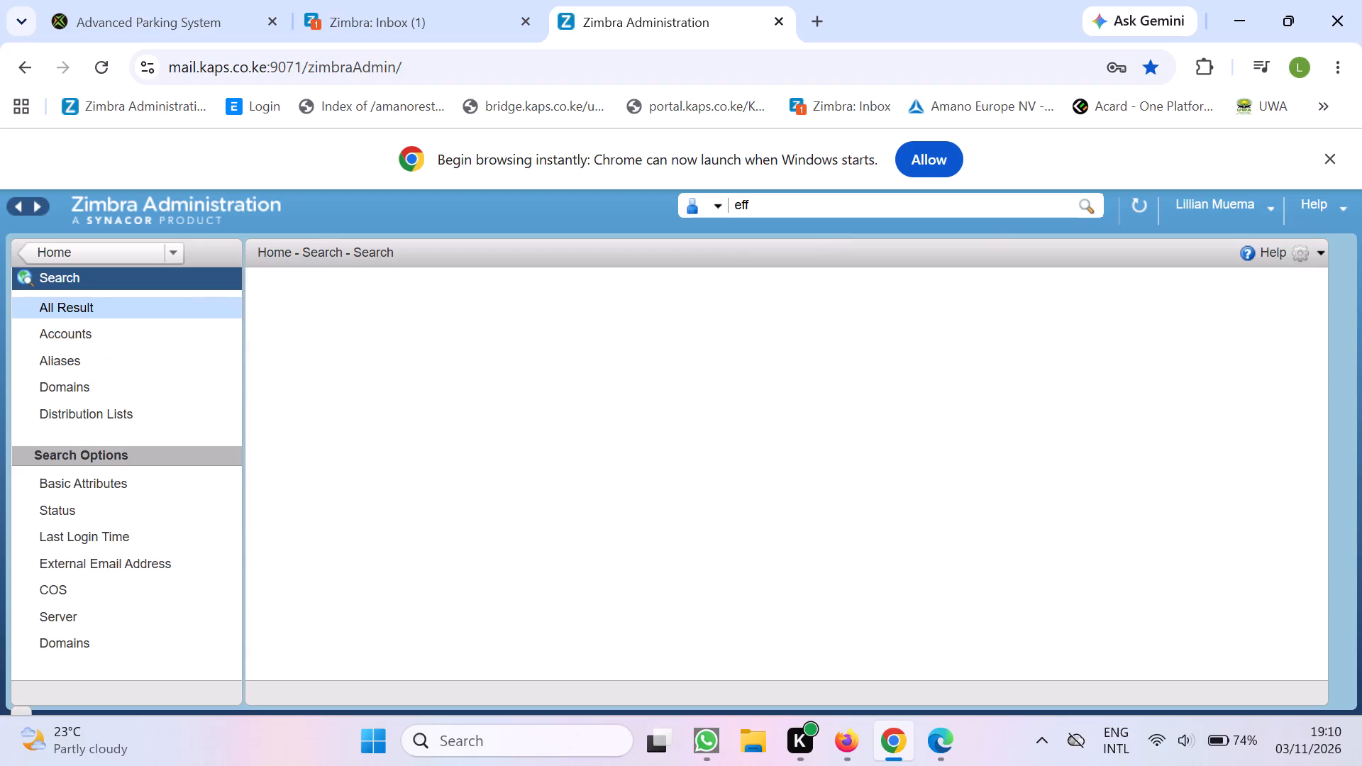
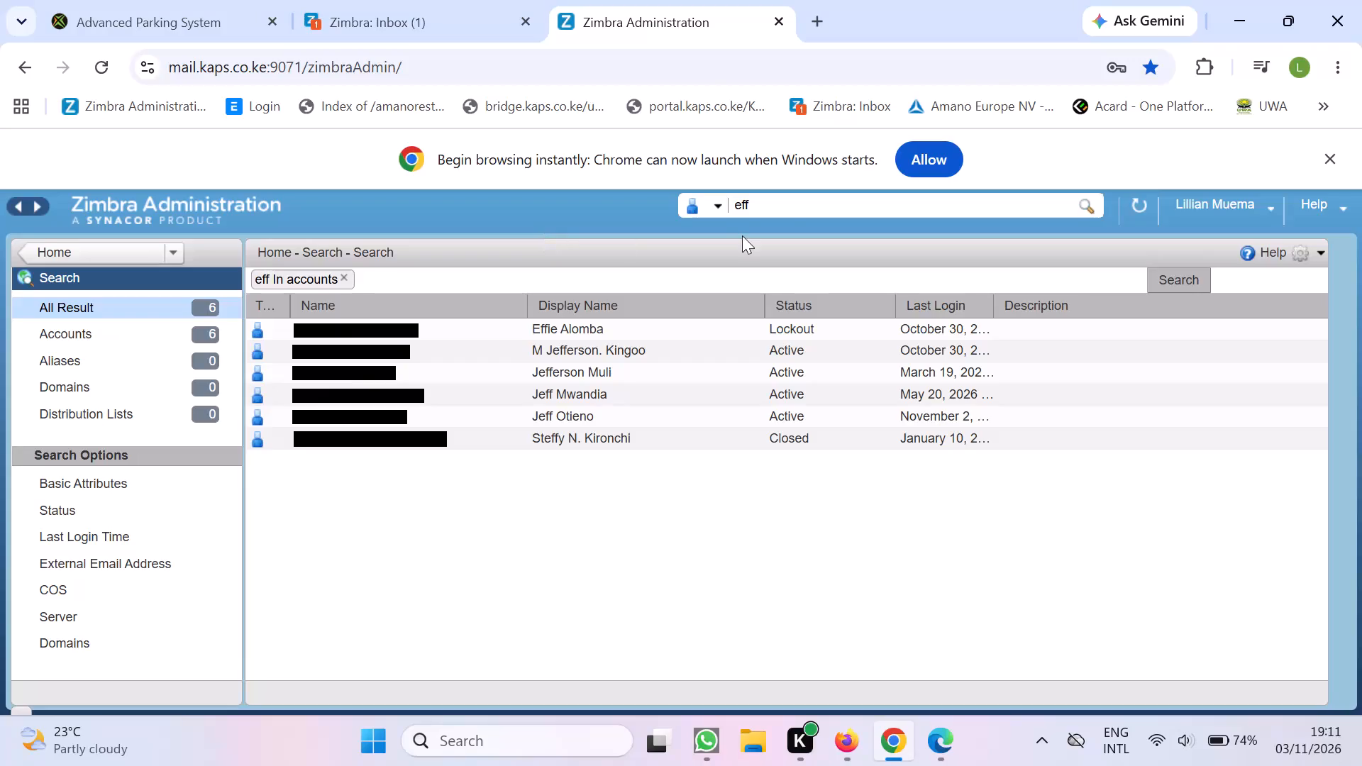
# Open the mail account with Lockout status from the search results and set its account status to Active.
pyautogui.click(784, 199)
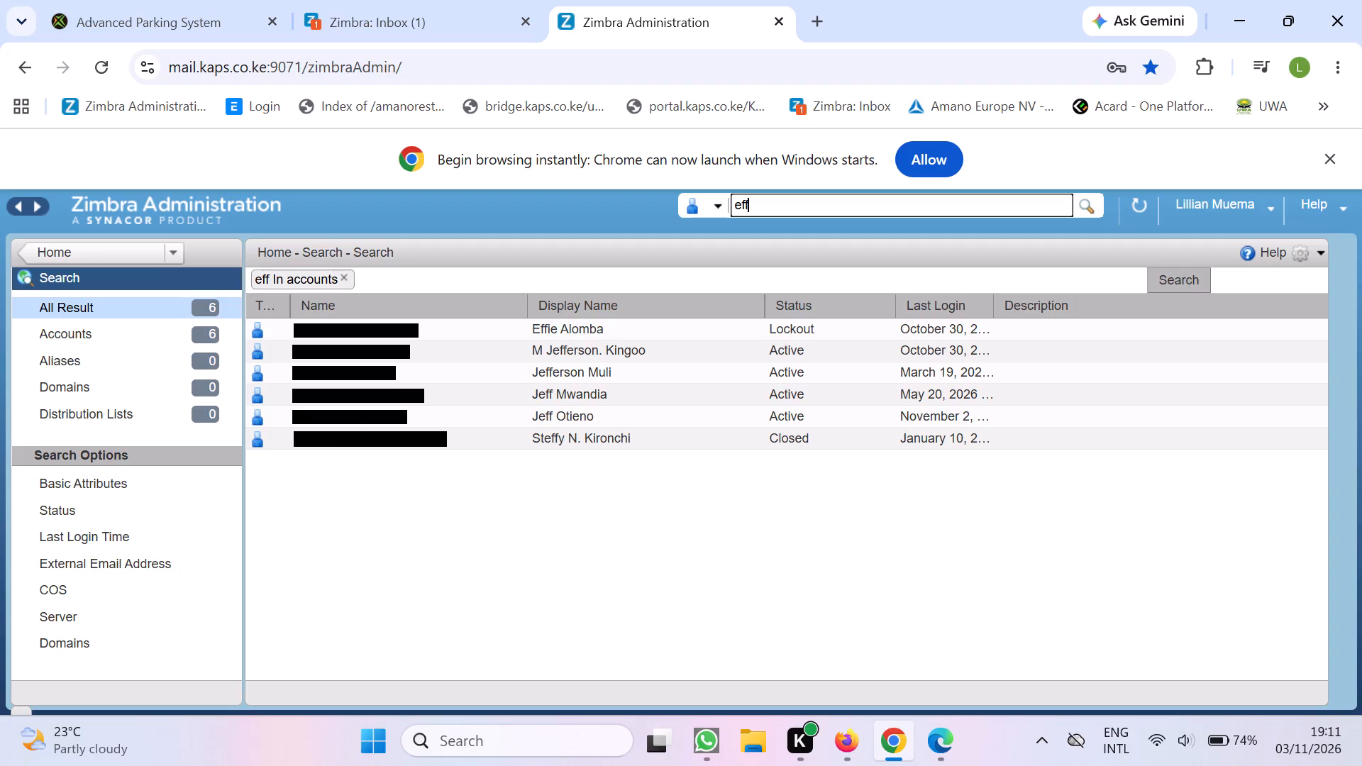
pyautogui.doubleClick(559, 329)
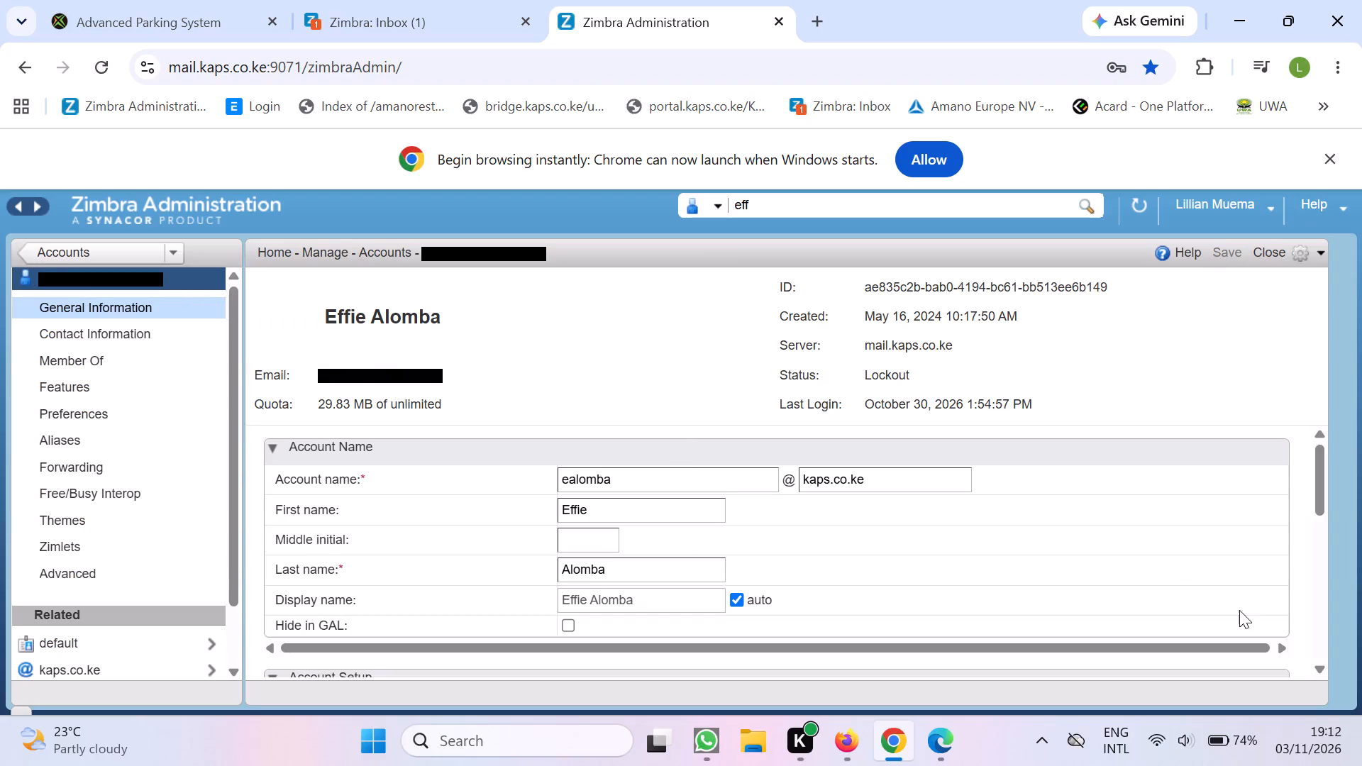
pyautogui.click(1316, 667)
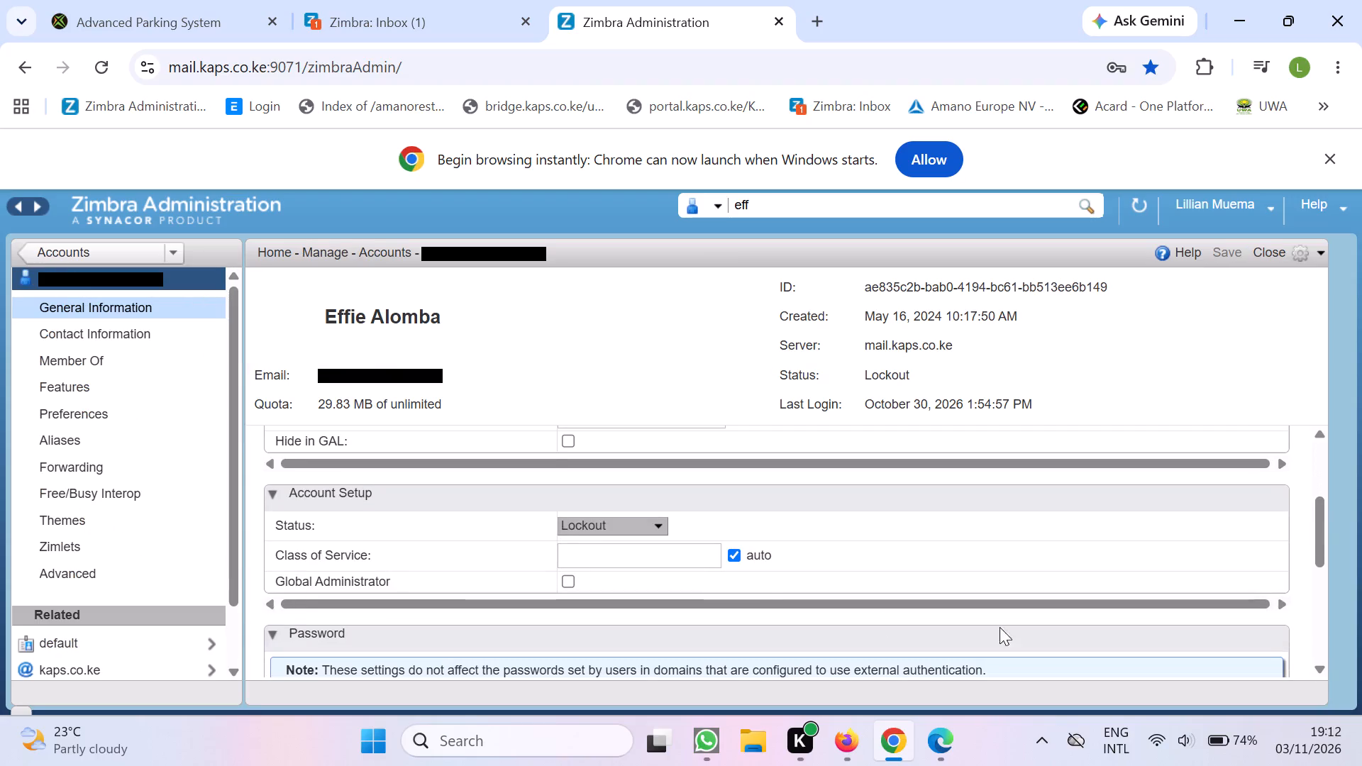
pyautogui.click(655, 533)
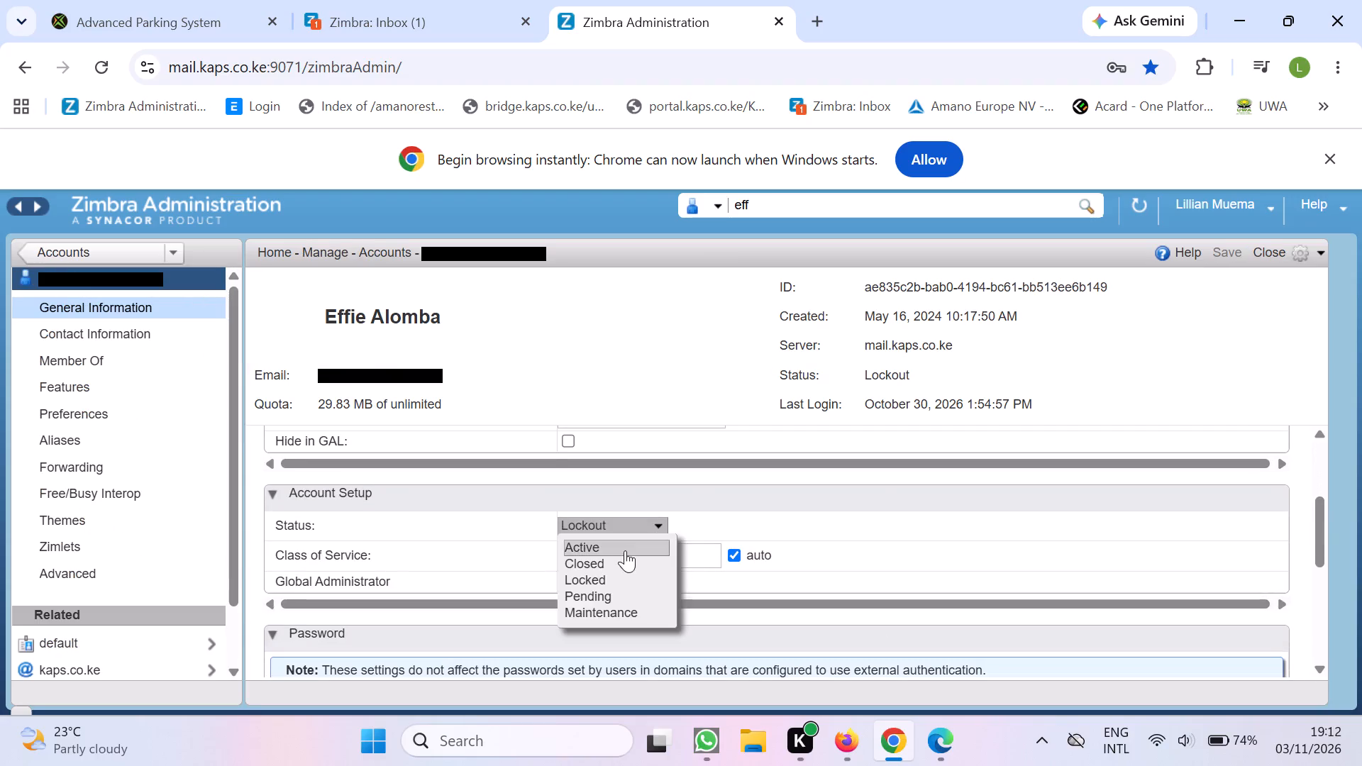
pyautogui.click(614, 553)
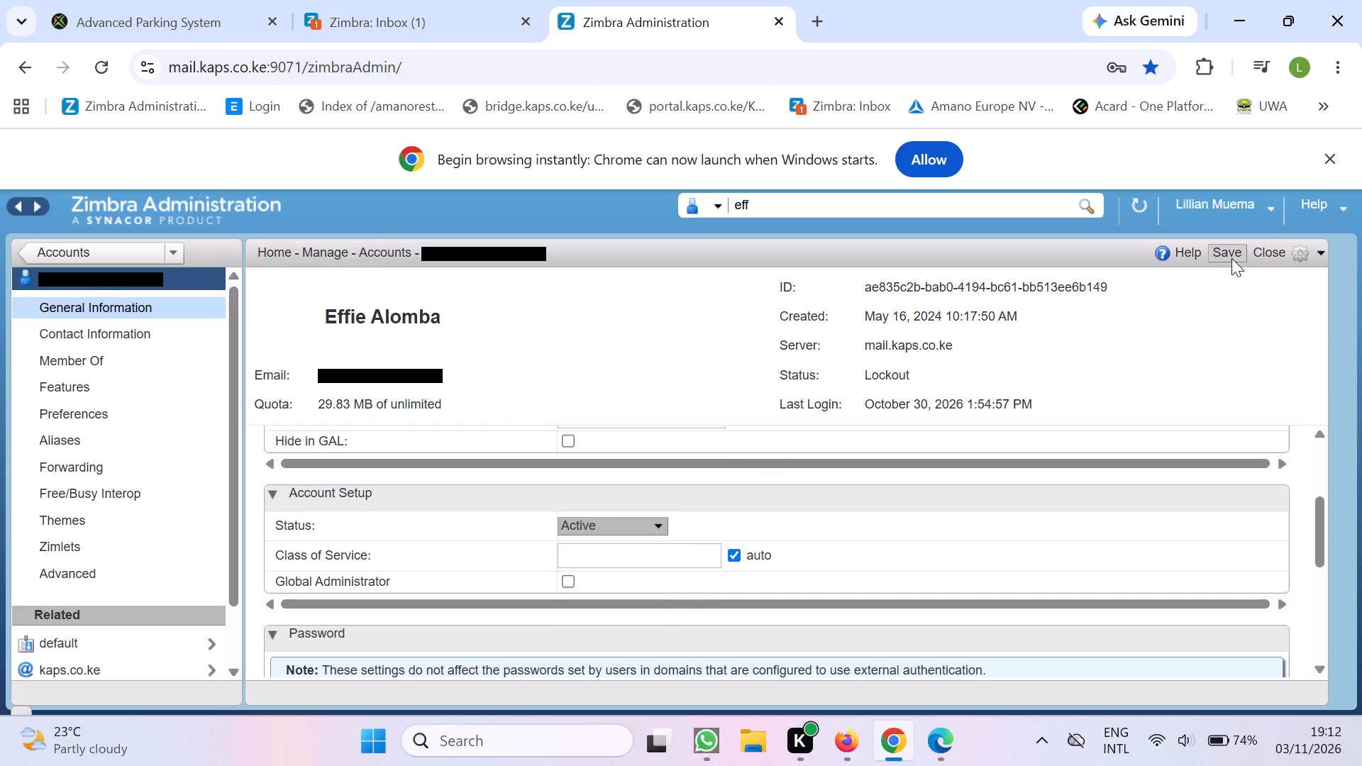